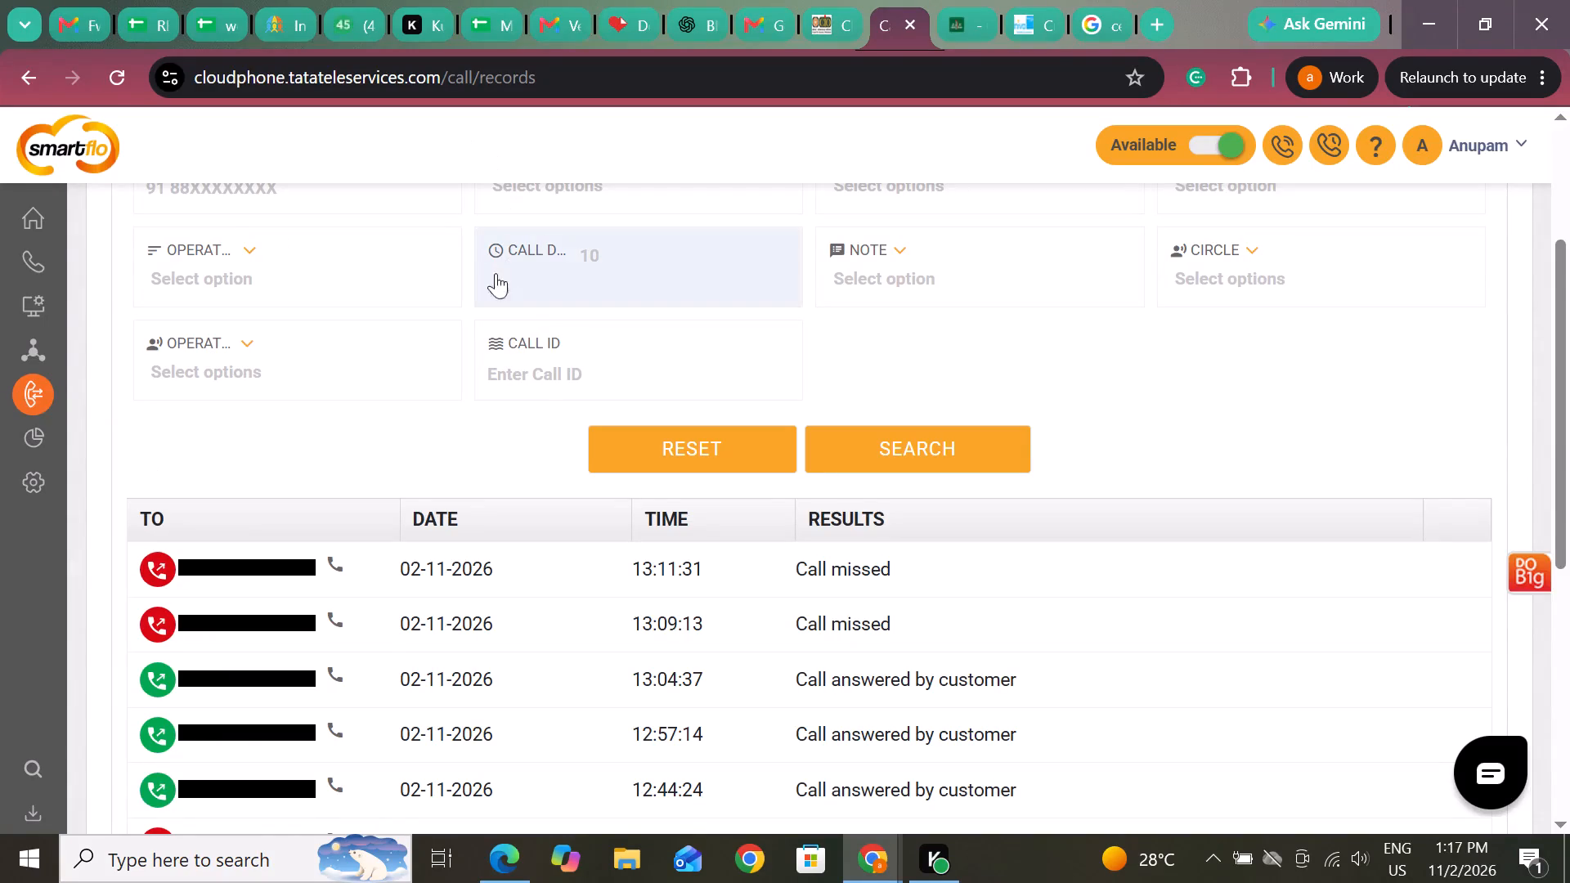
Reload the Call Detail Records page.
scroll(105, 253, up, 7)
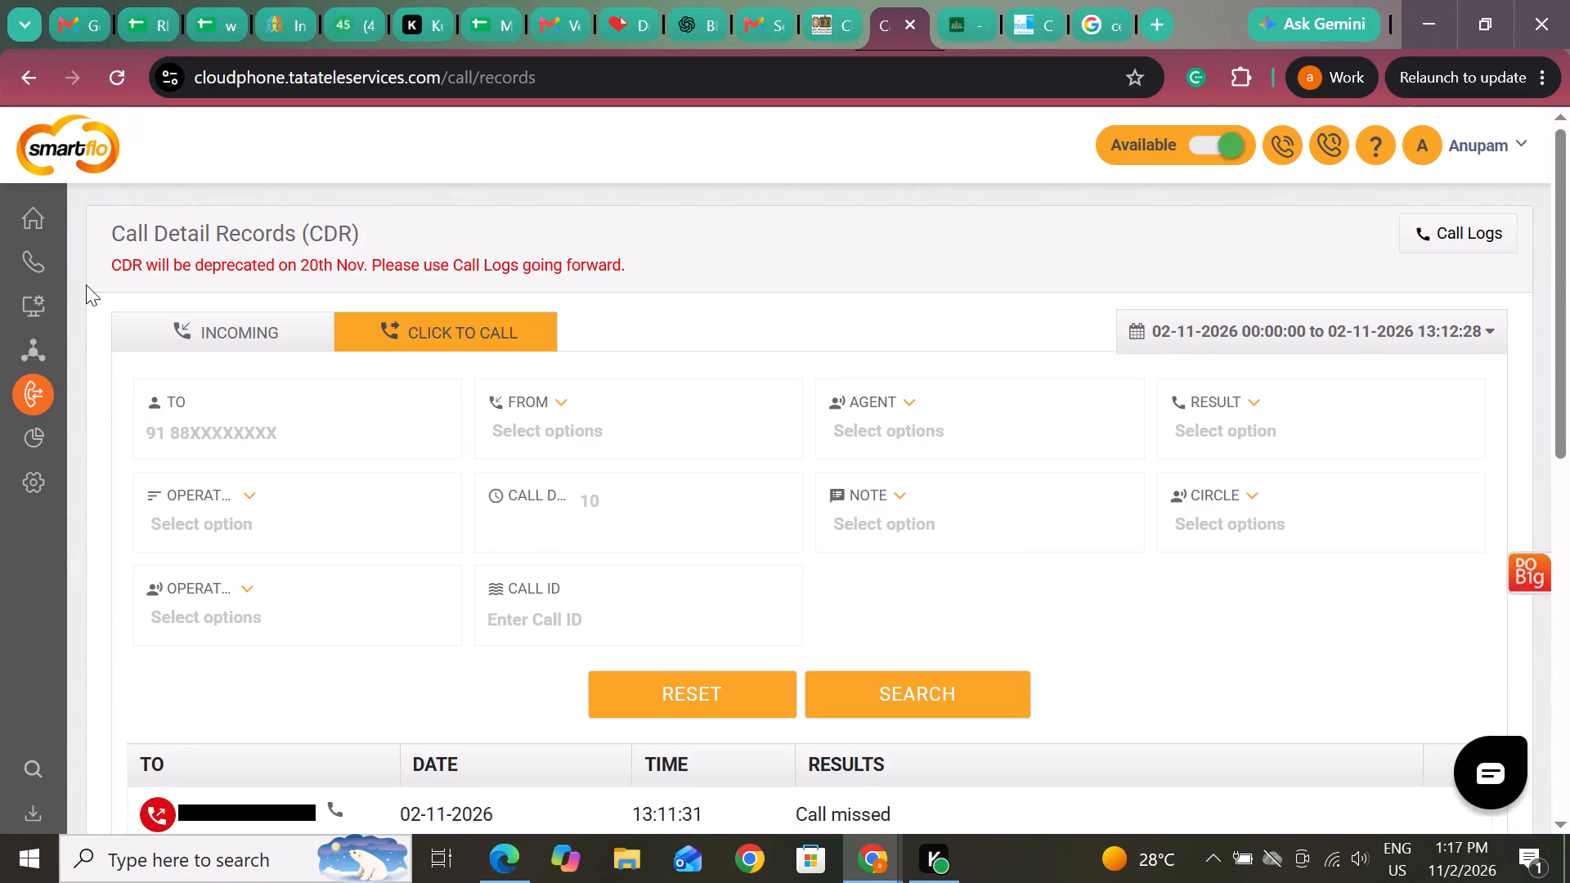
click(120, 78)
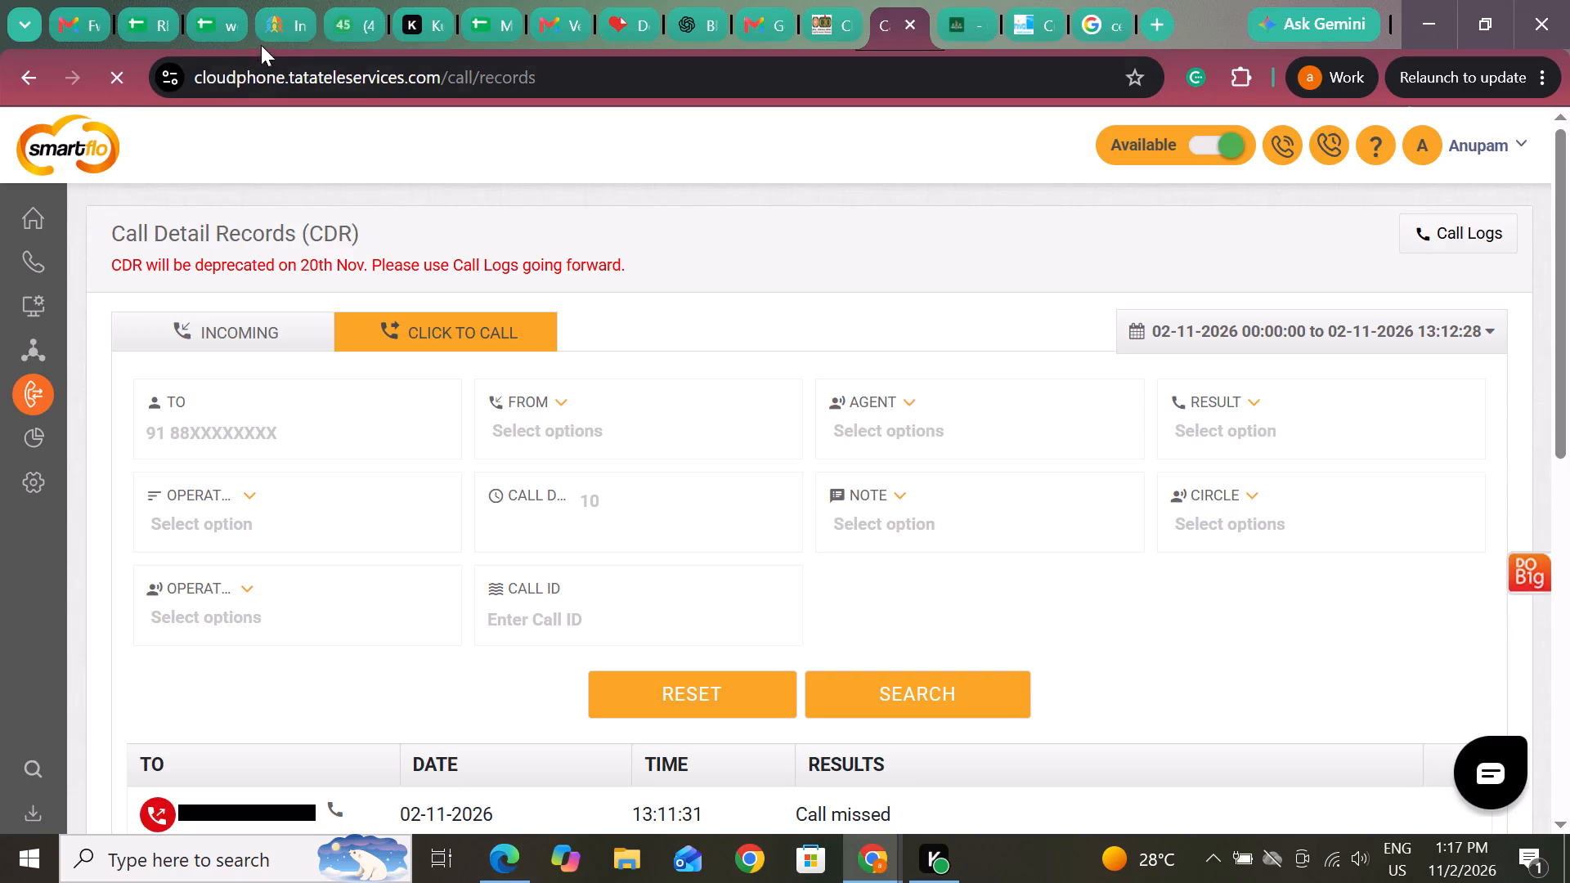
Switch to the Insurance Samadhan admin site and examine the searched policy's record in the All Complaints list.
click(267, 35)
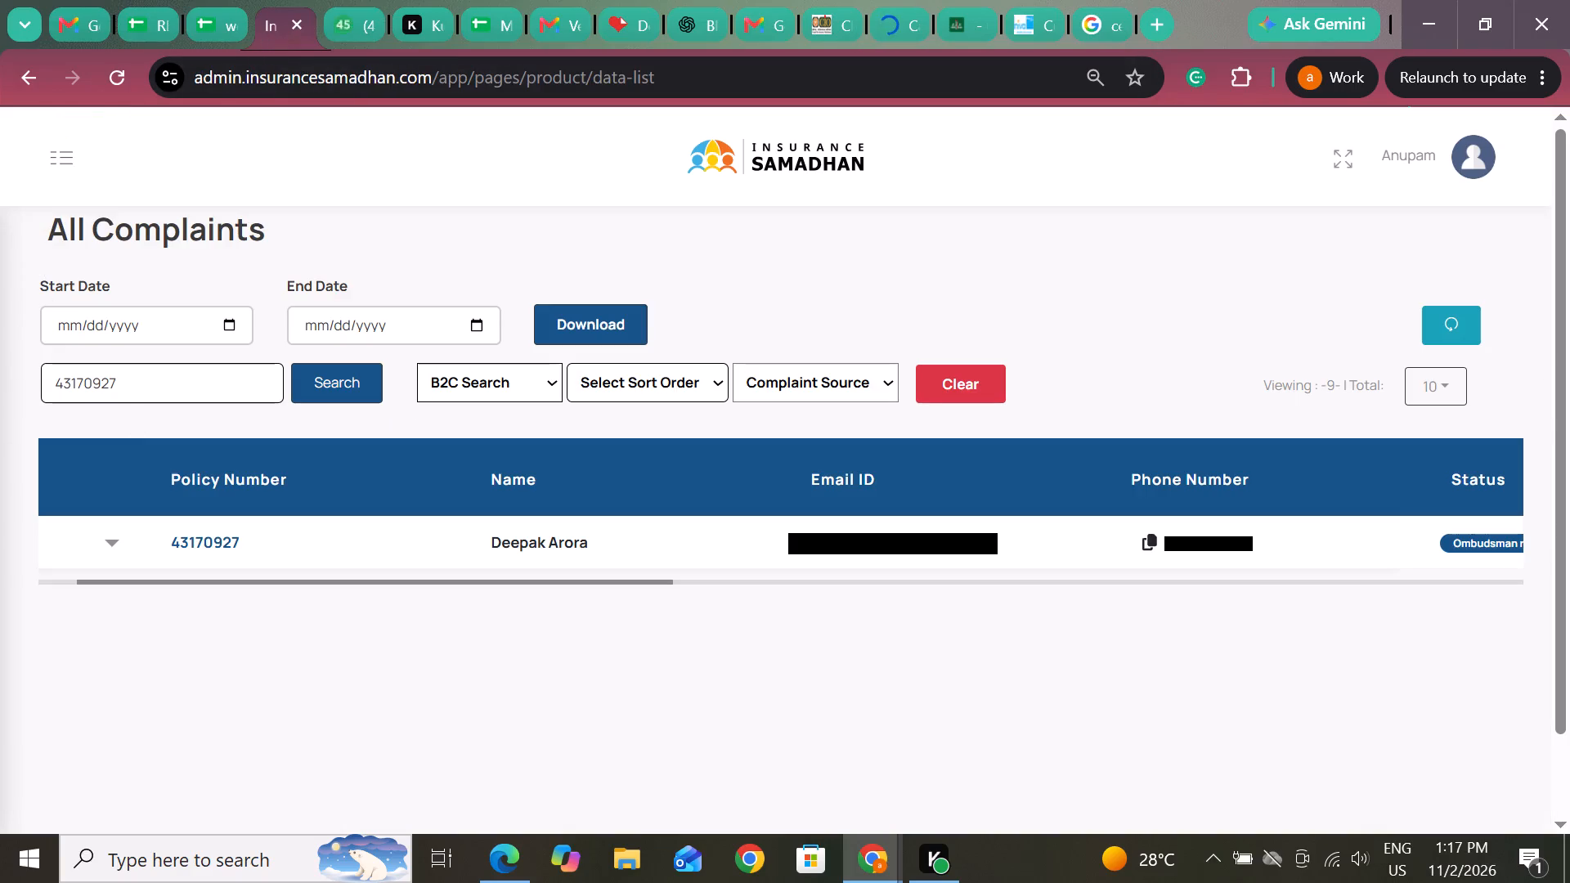
scroll(756, 562, left, 1)
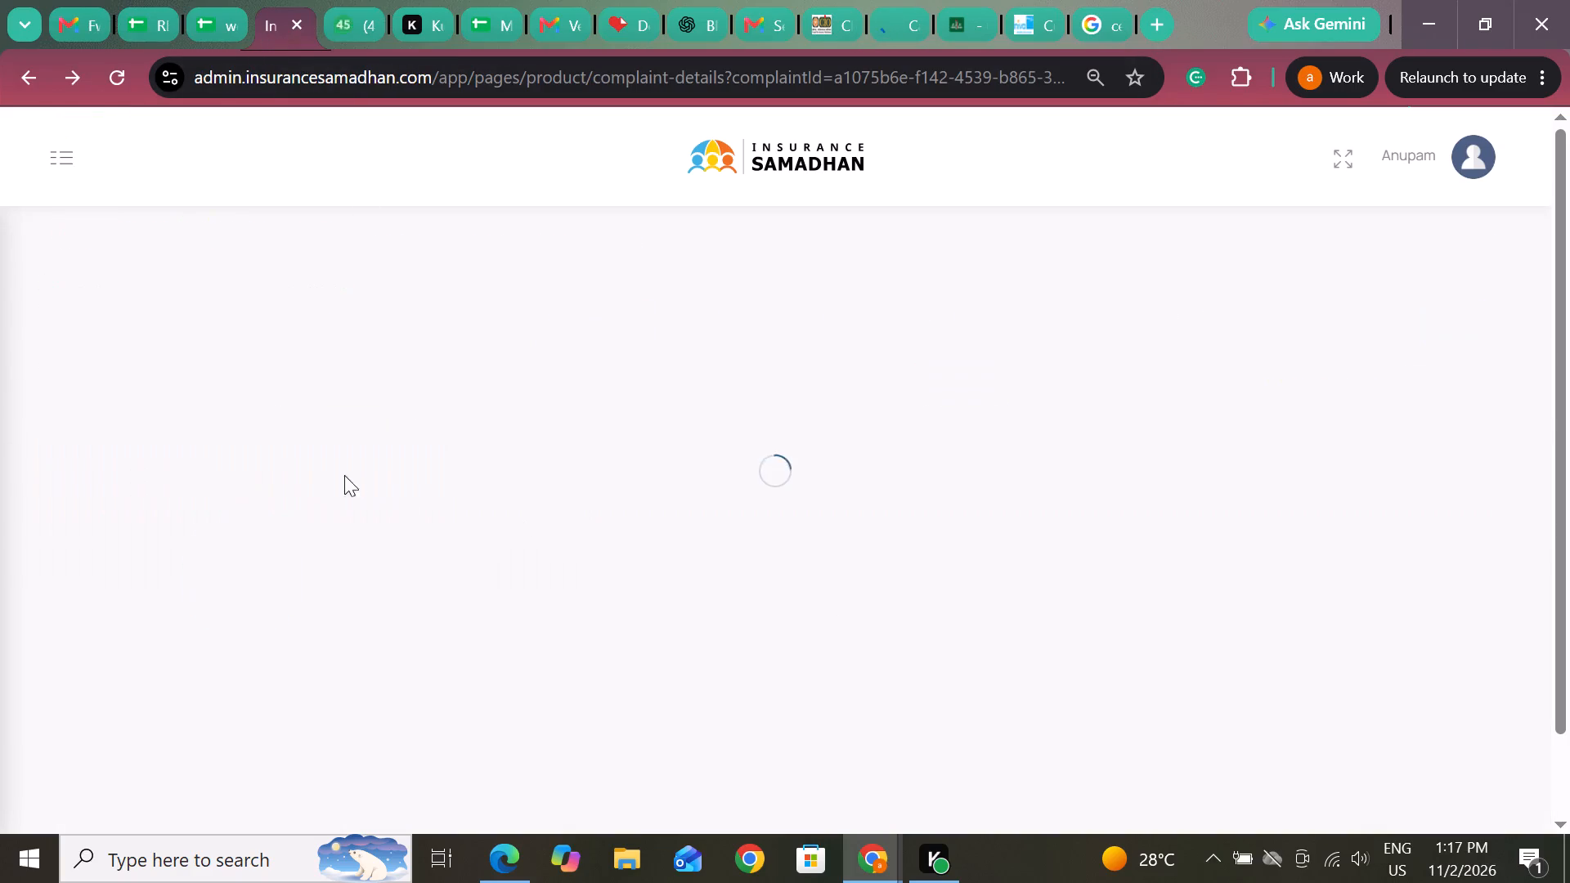
click(61, 240)
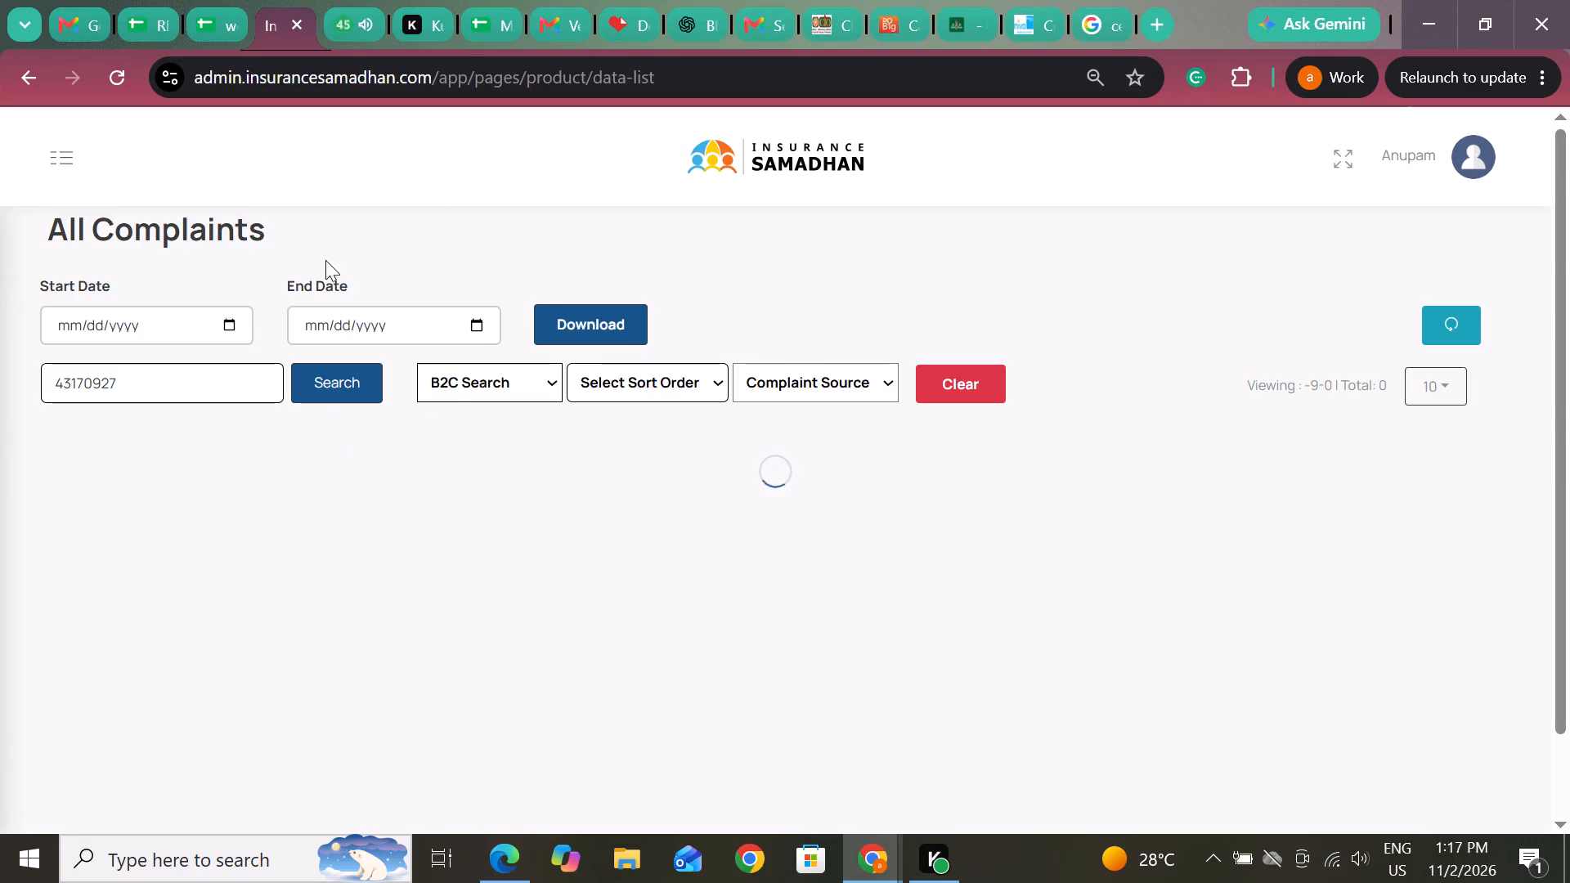
scroll(668, 226, down, 2)
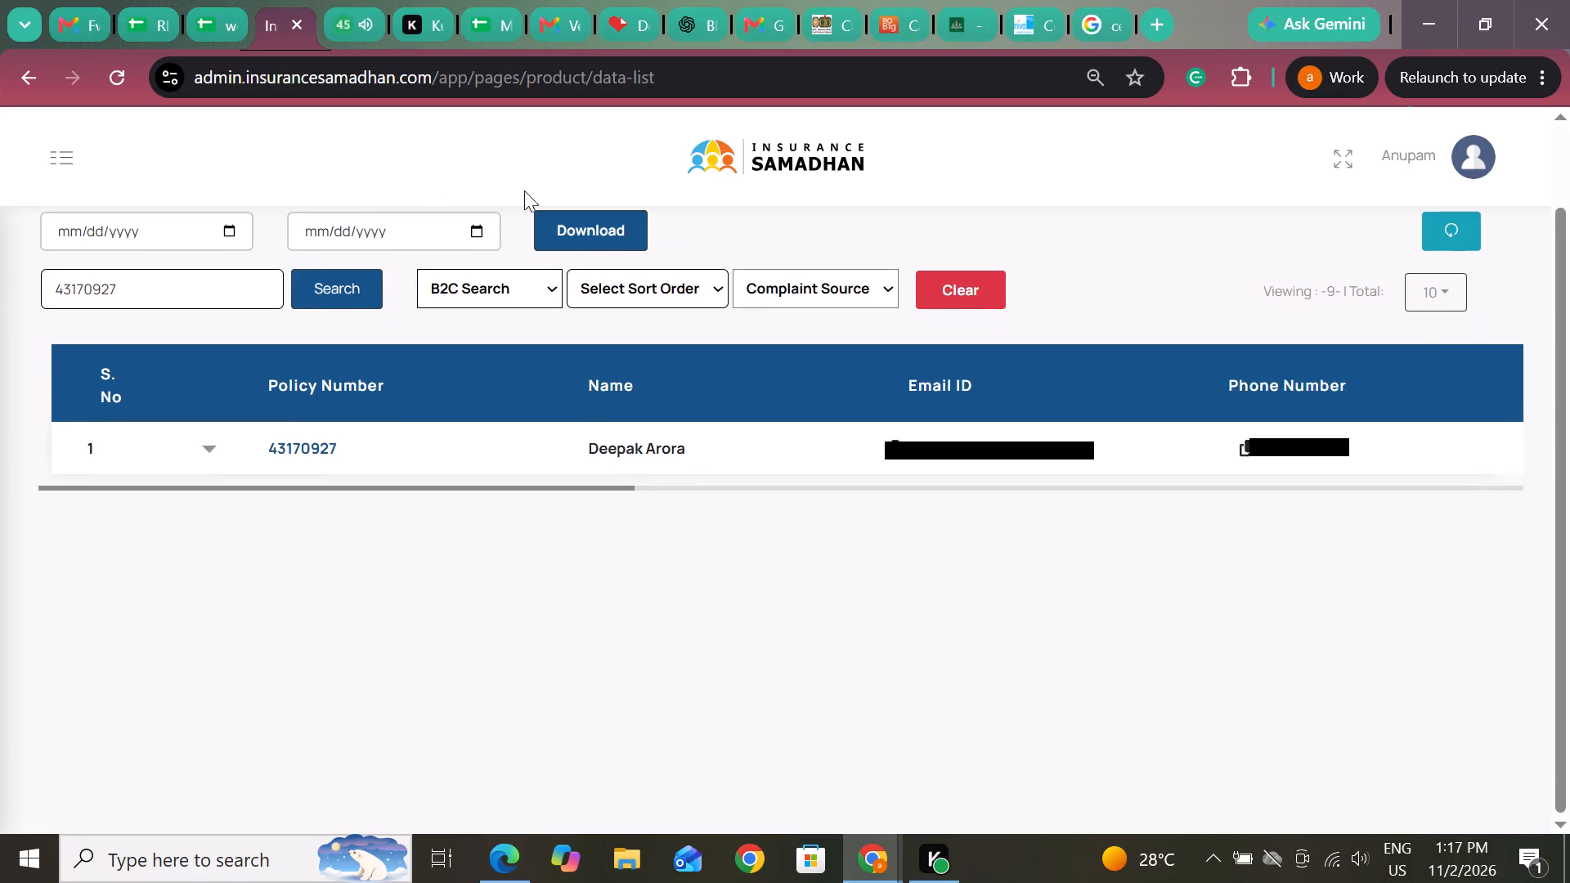
scroll(552, 445, left, 3)
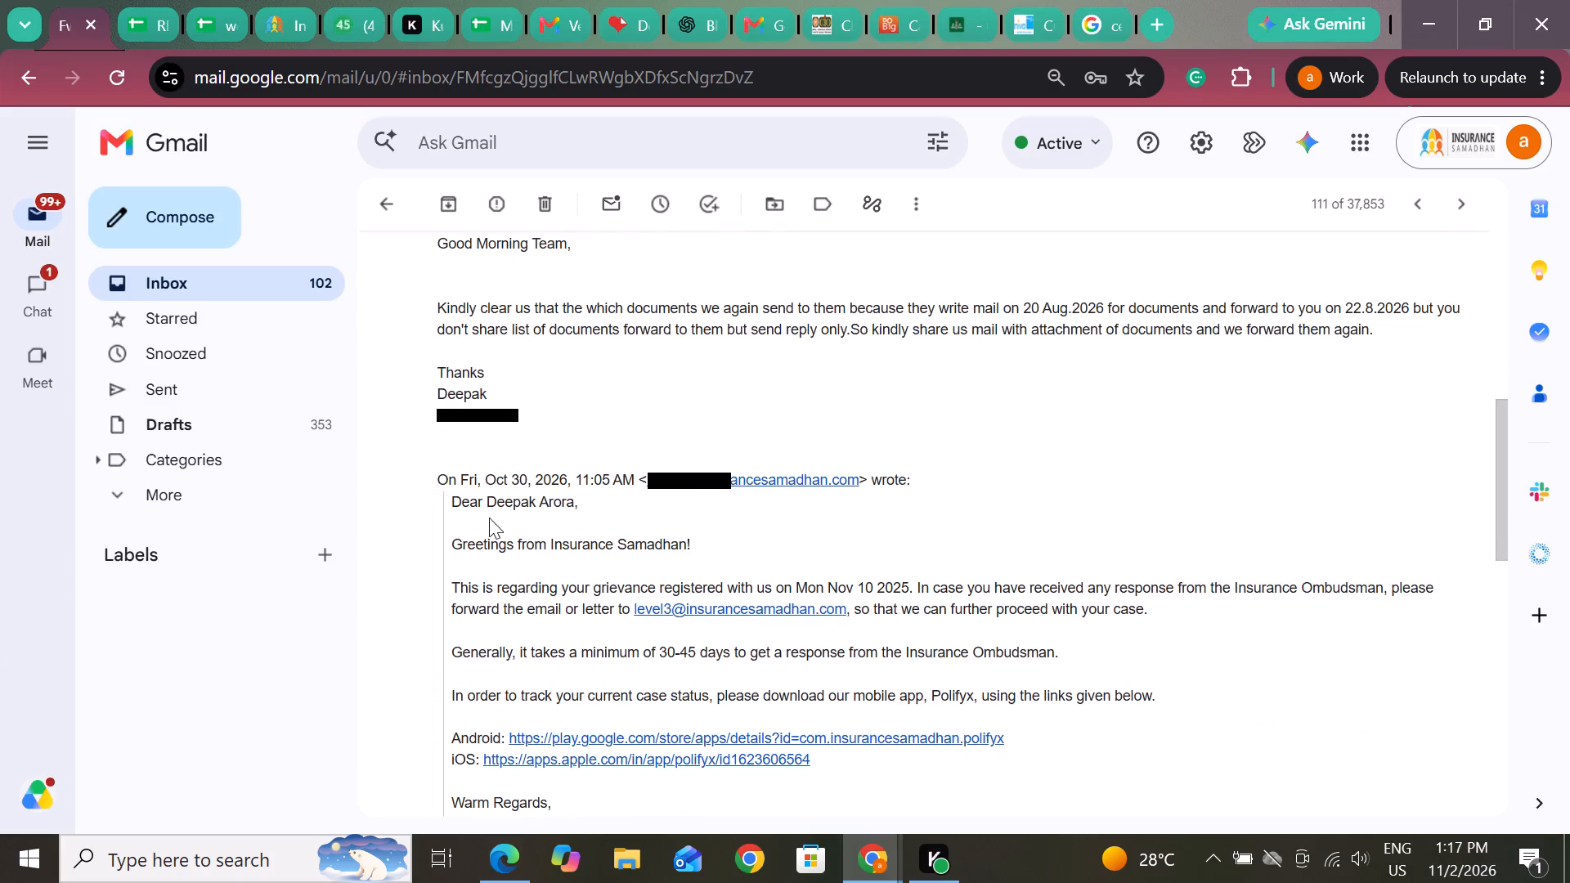
scroll(467, 559, up, 6)
click(276, 32)
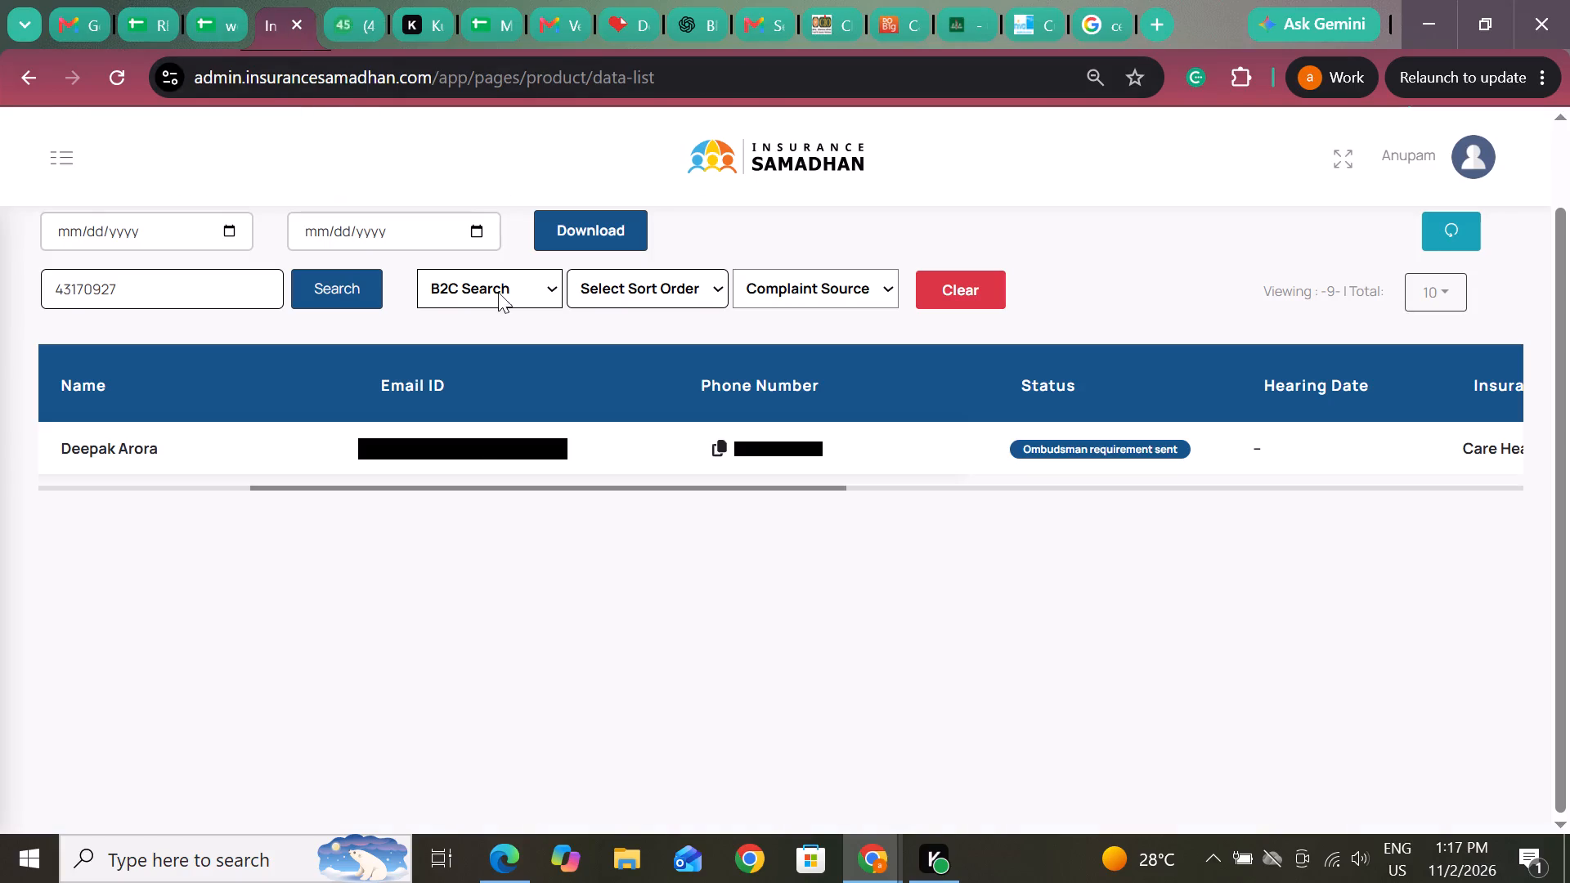
click(224, 490)
drag(223, 491, 350, 487)
click(340, 549)
scroll(343, 500, up, 1)
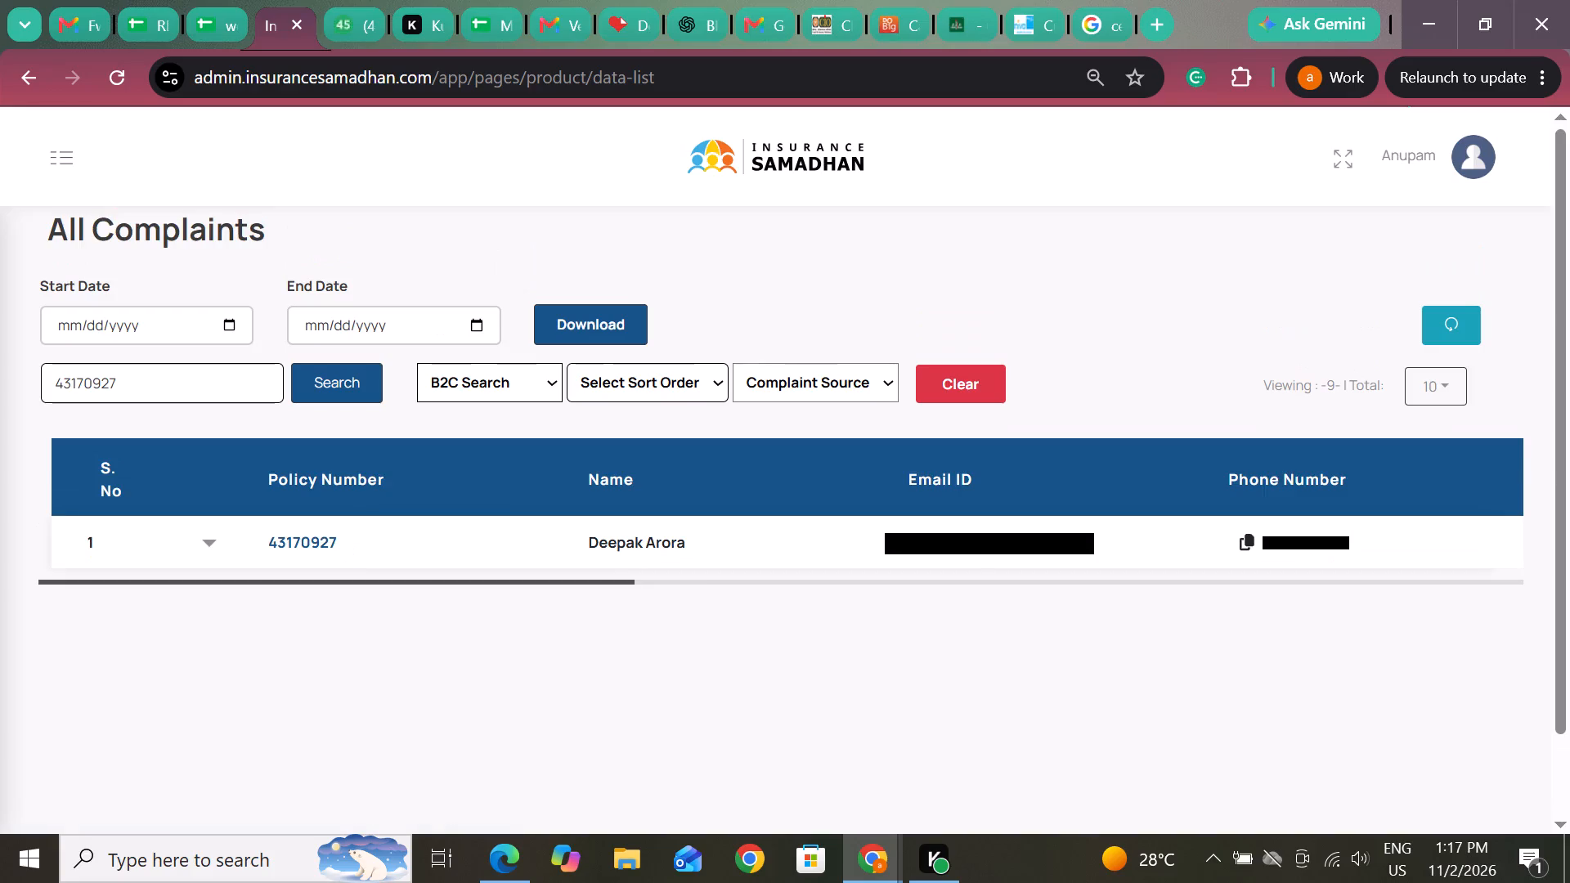
drag(348, 583, 427, 583)
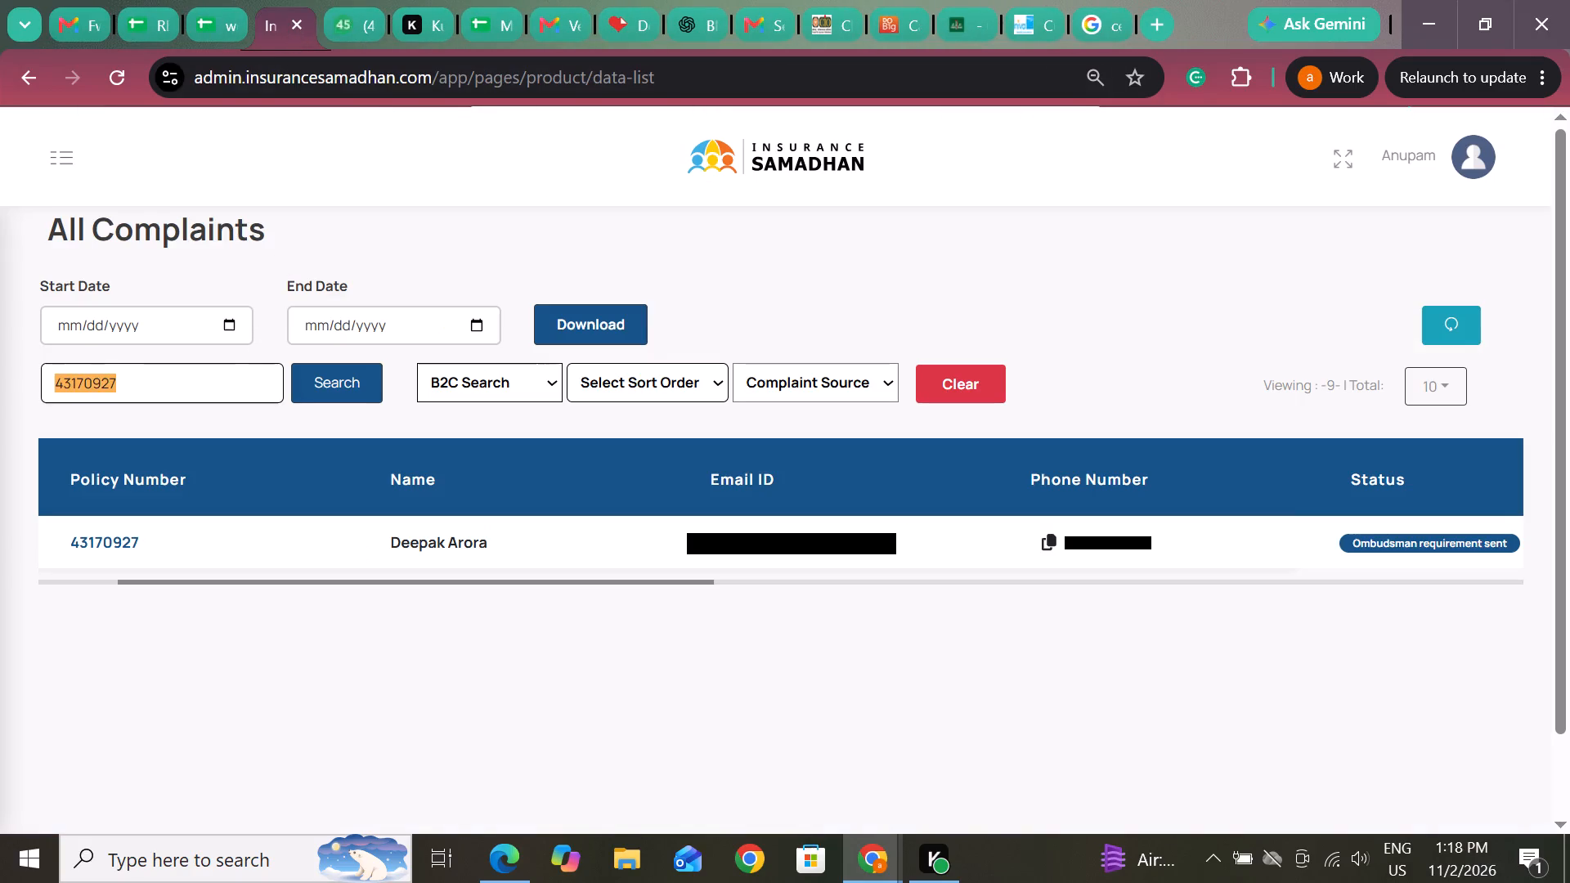
Search All Complaints in the Insurance Samadhan portal for the copied policy number and open the matching complaint's details.
key(ctrl+v)
click(307, 378)
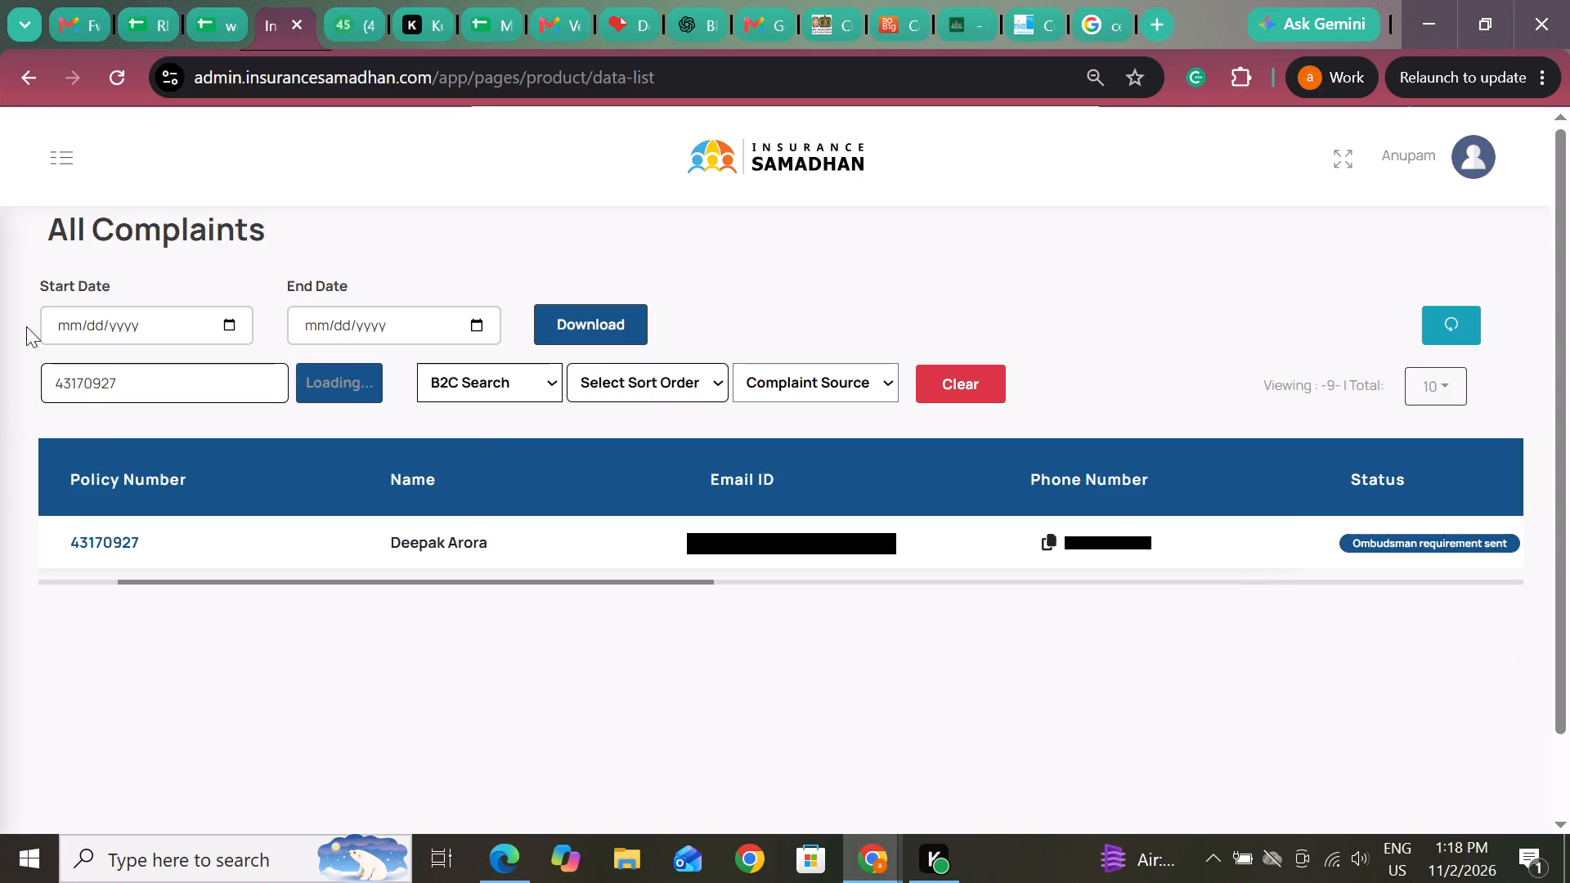
scroll(371, 453, down, 1)
scroll(368, 471, up, 1)
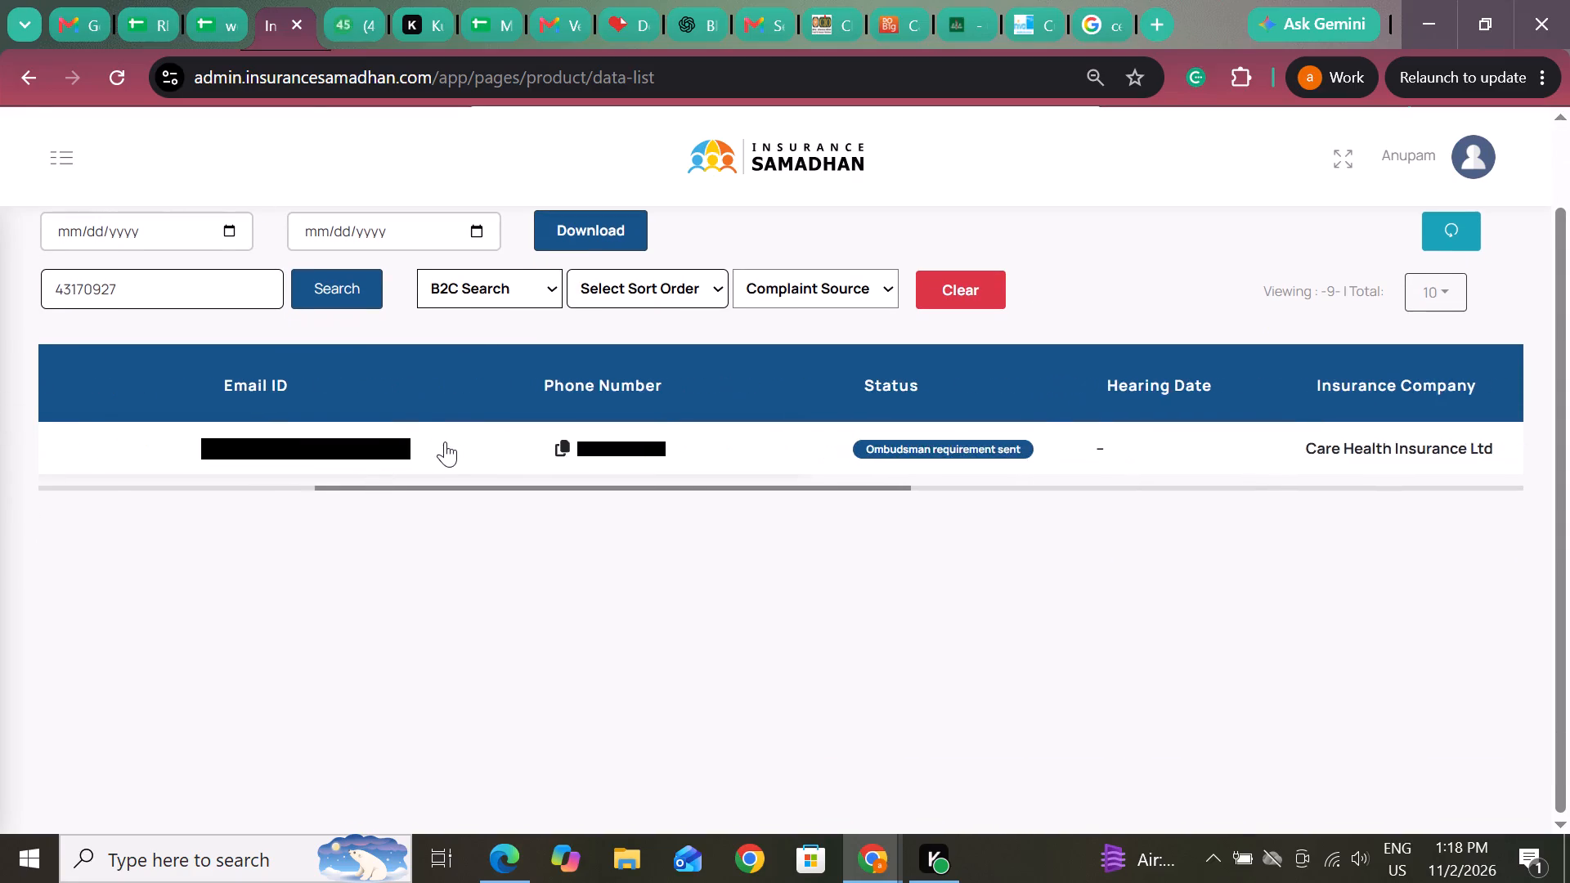
scroll(445, 441, up, 1)
click(319, 444)
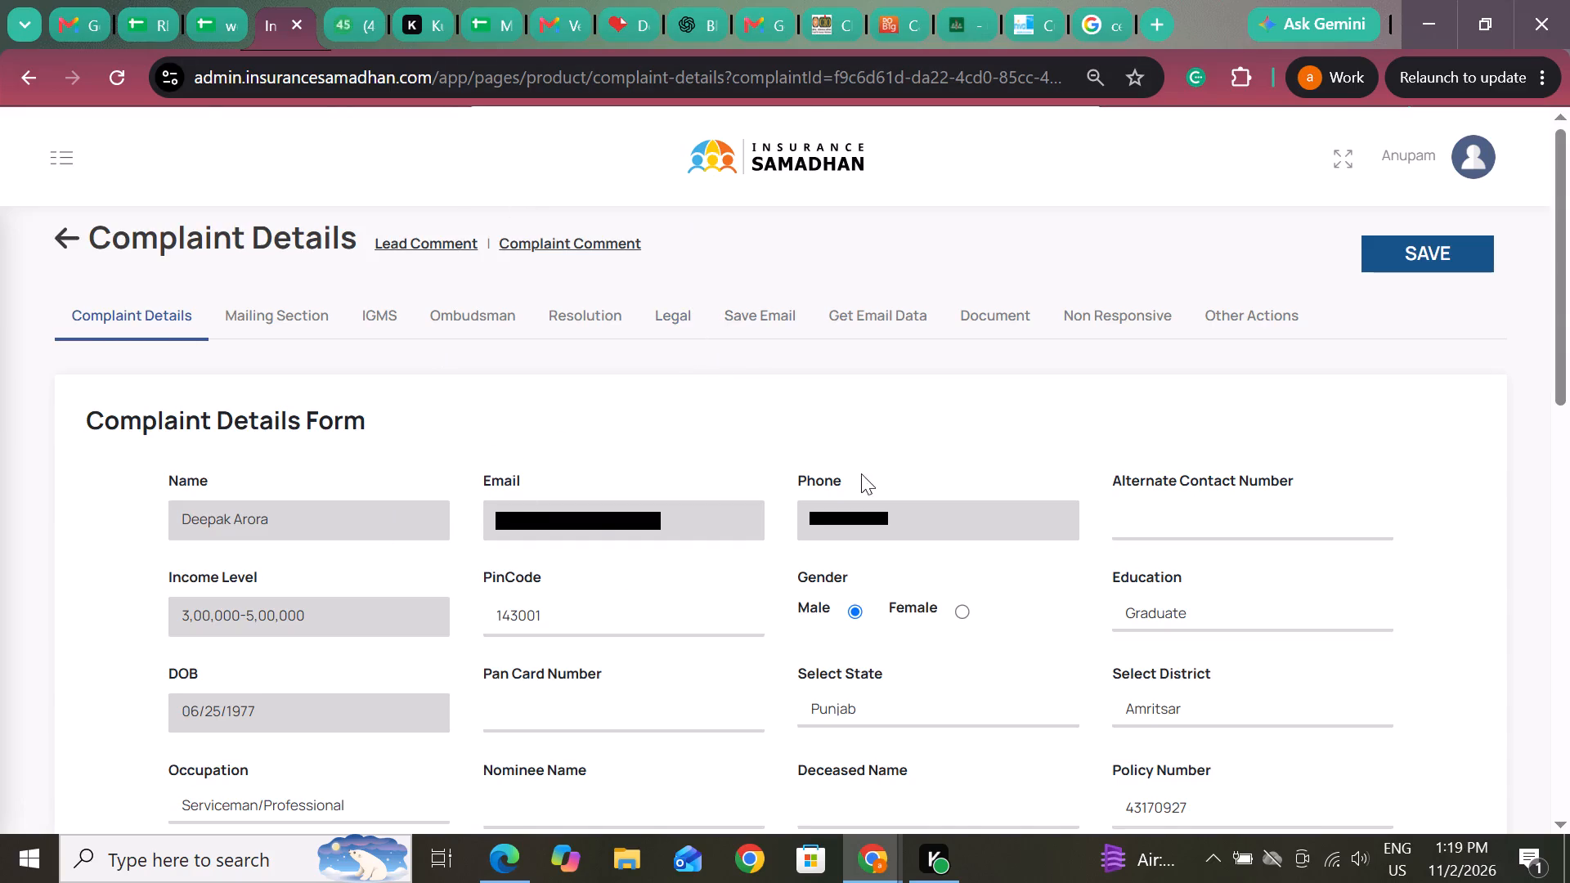
Copy the customer's phone number from the complaint details and call it with the Smartflo dialer.
drag(908, 522, 769, 520)
key(ctrl+c)
key(ctrl+c)
key(ctrl+c)
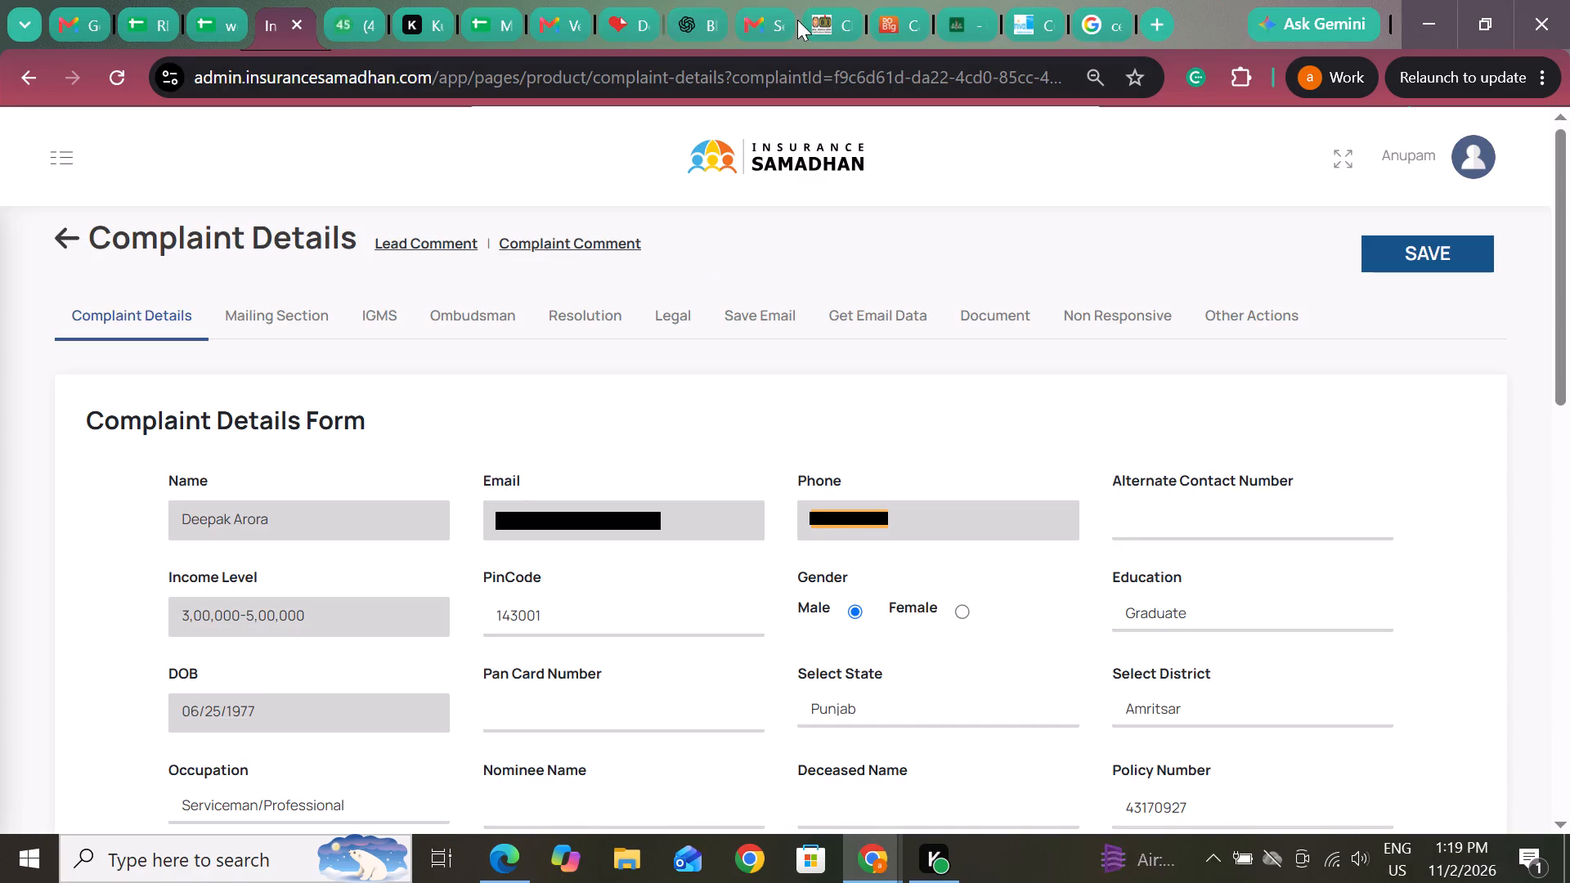
key(ctrl+c)
click(895, 27)
click(1286, 138)
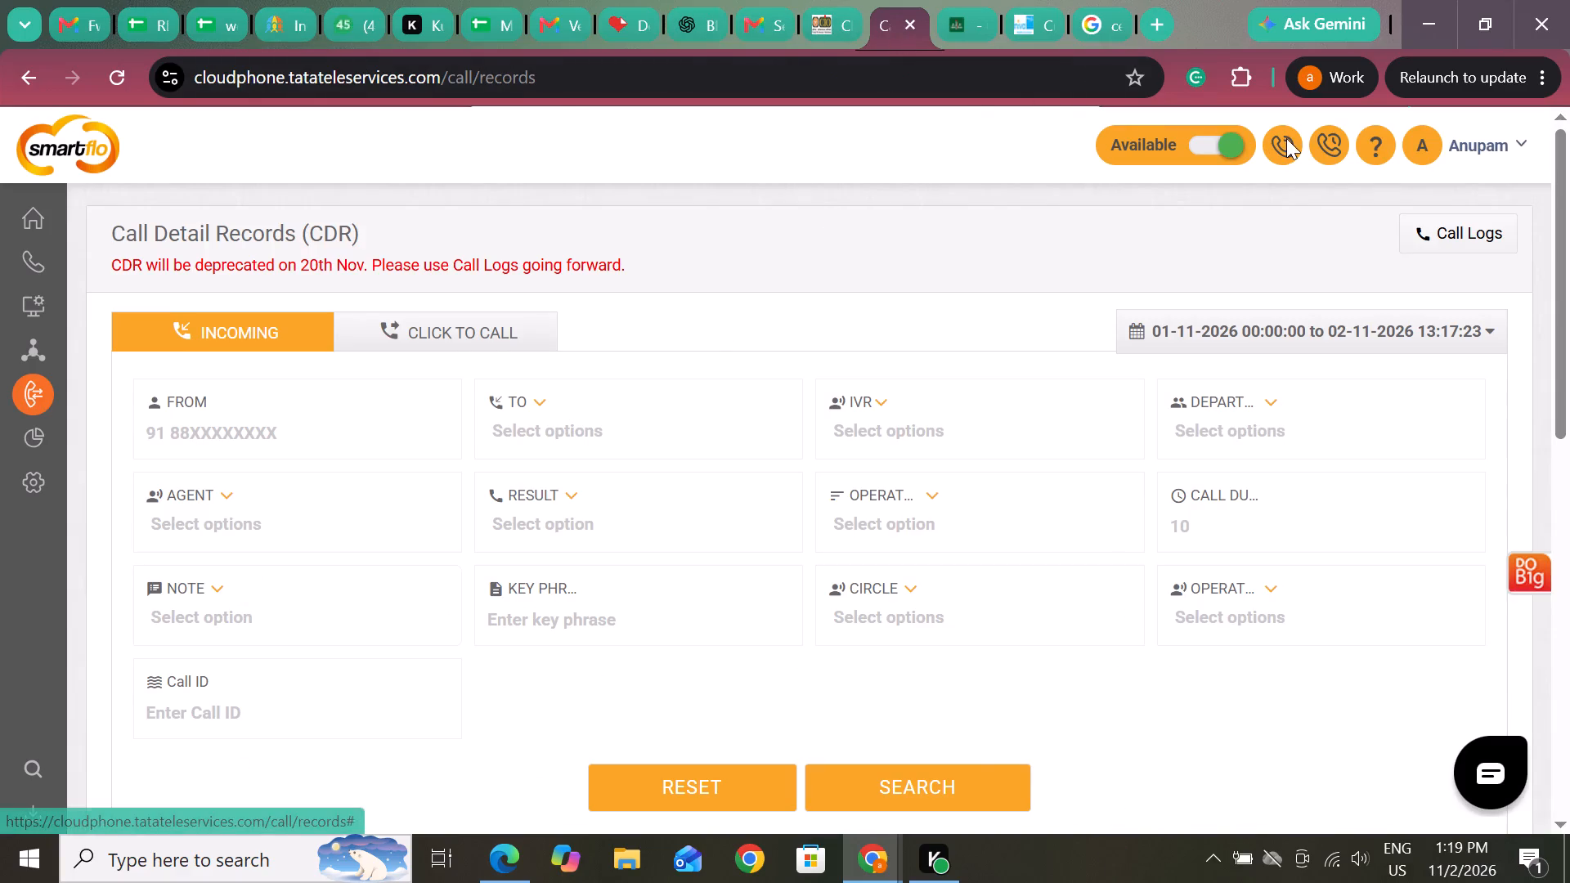
click(709, 262)
key(ctrl+v)
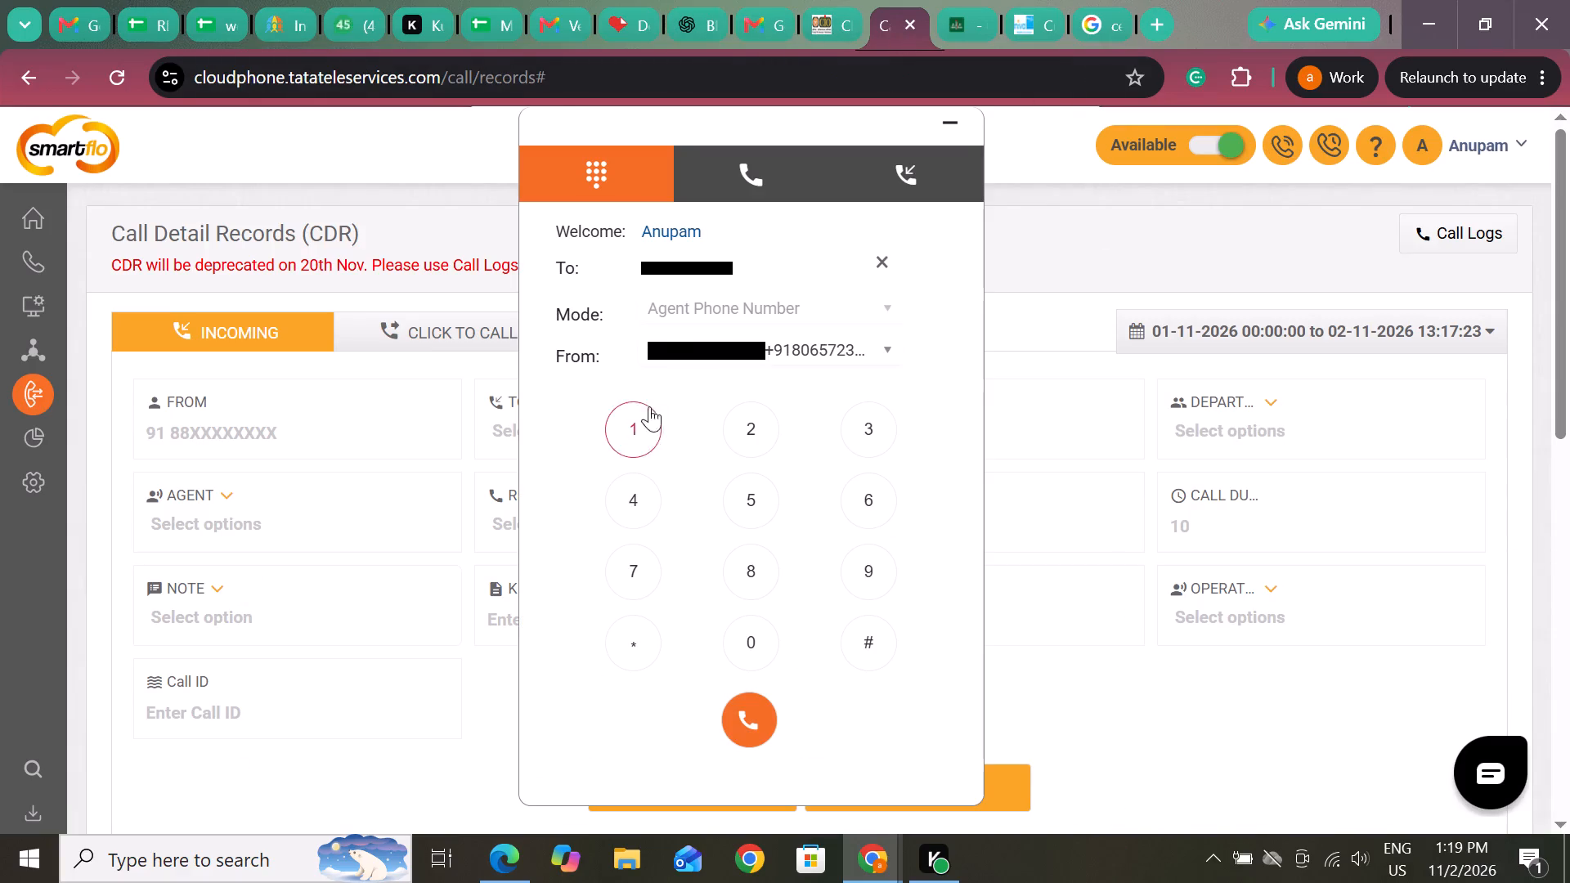
click(745, 723)
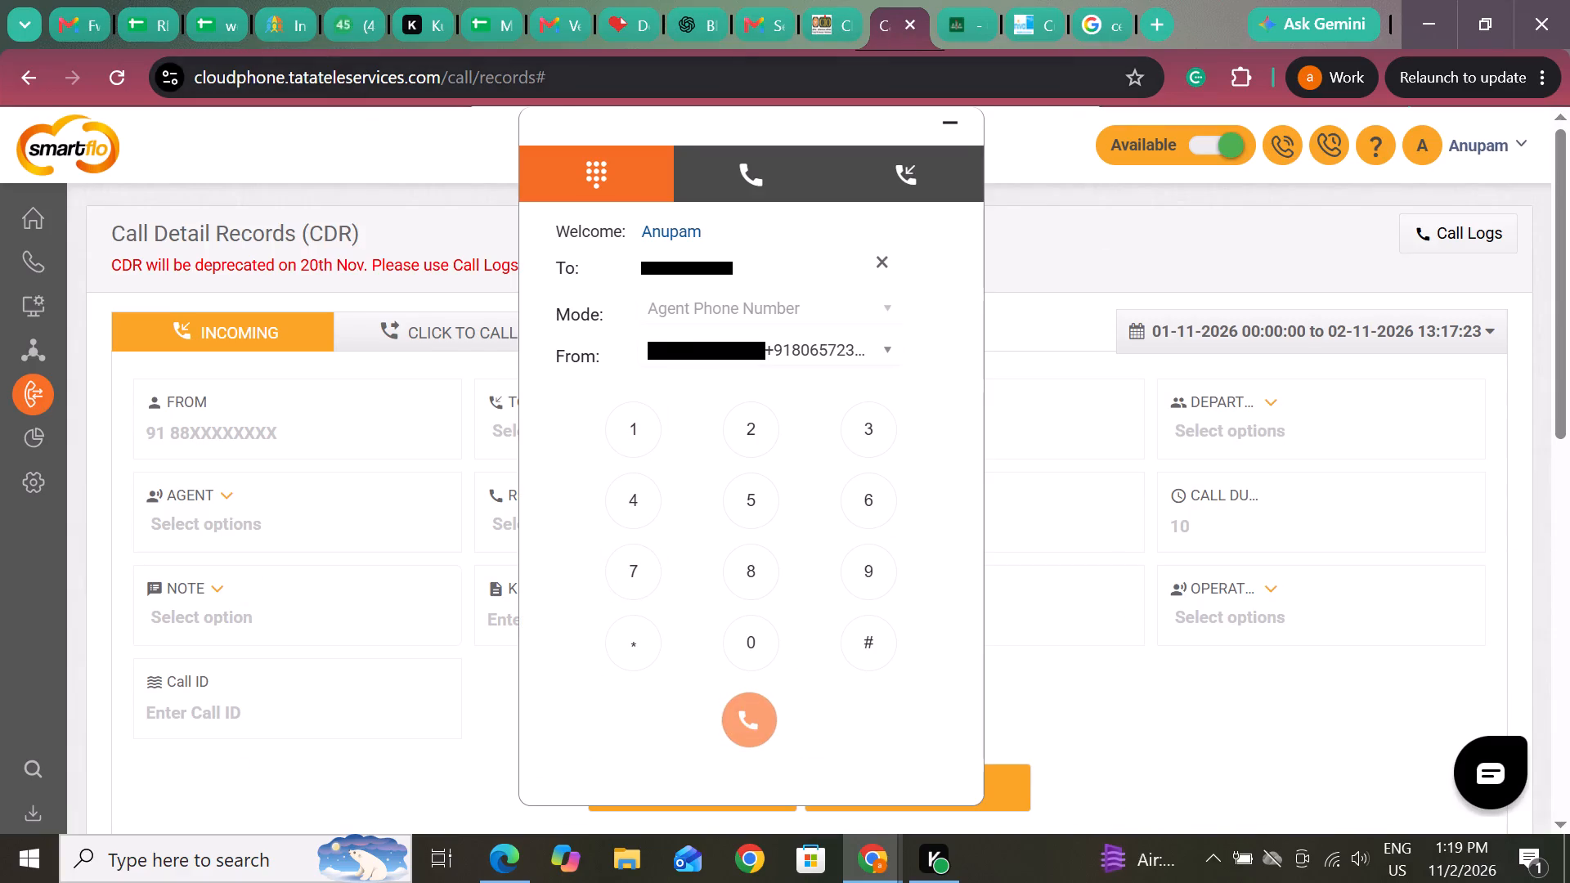
Return to the Insurance Samadhan portal and go back from the complaint details to the All Complaints list.
click(263, 17)
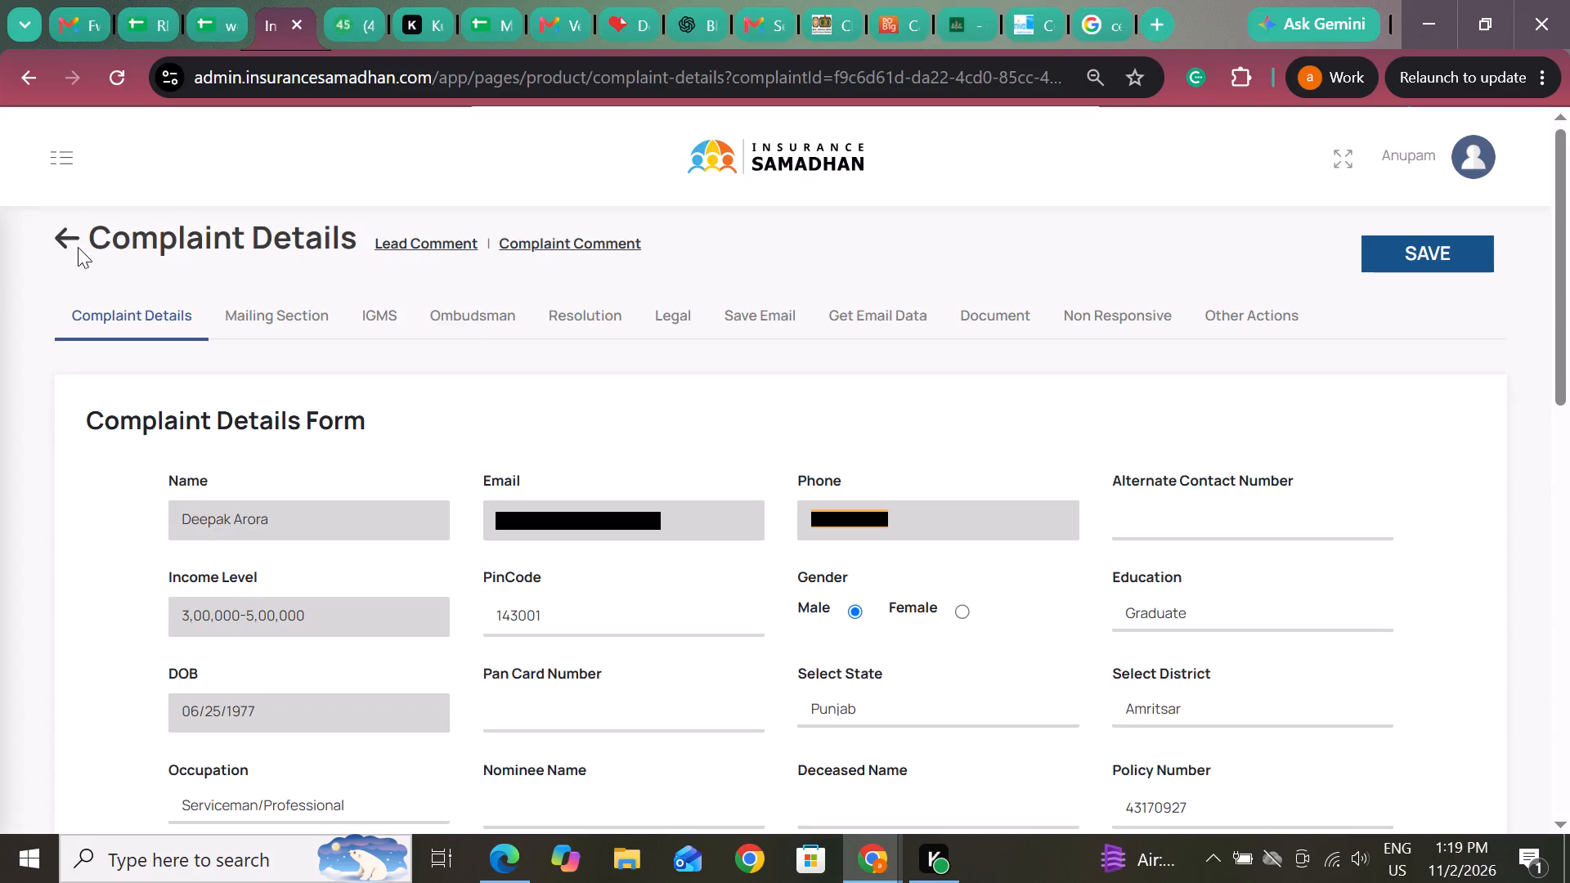
click(75, 240)
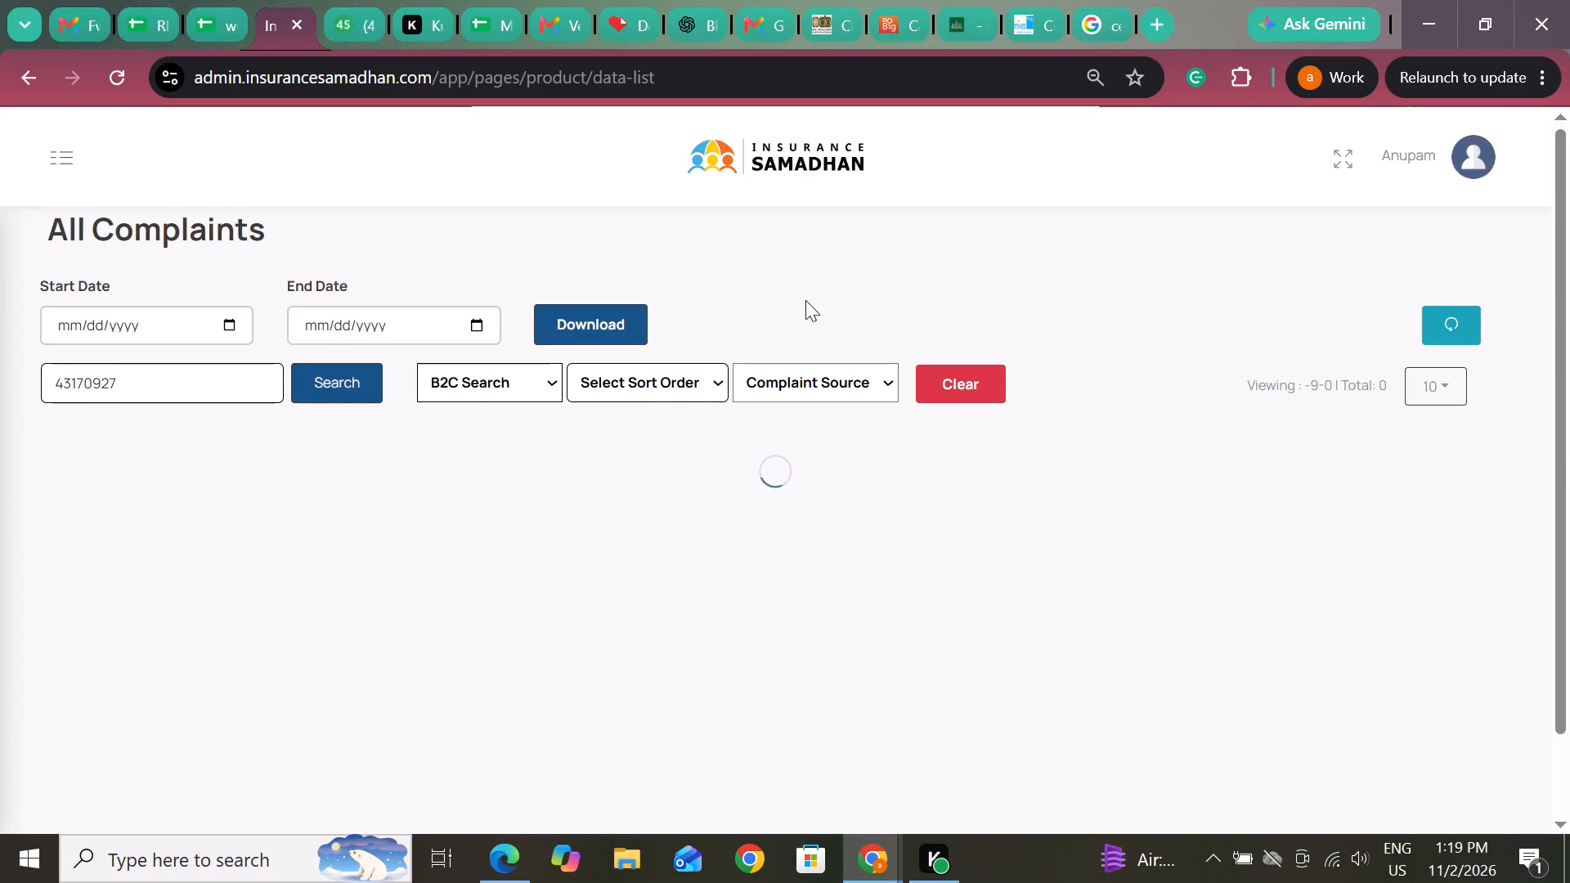
Review the matching complaint's row in the All Complaints list, including status and insurer, and recheck the forwarded complaint email in Gmail.
scroll(638, 534, up, 1)
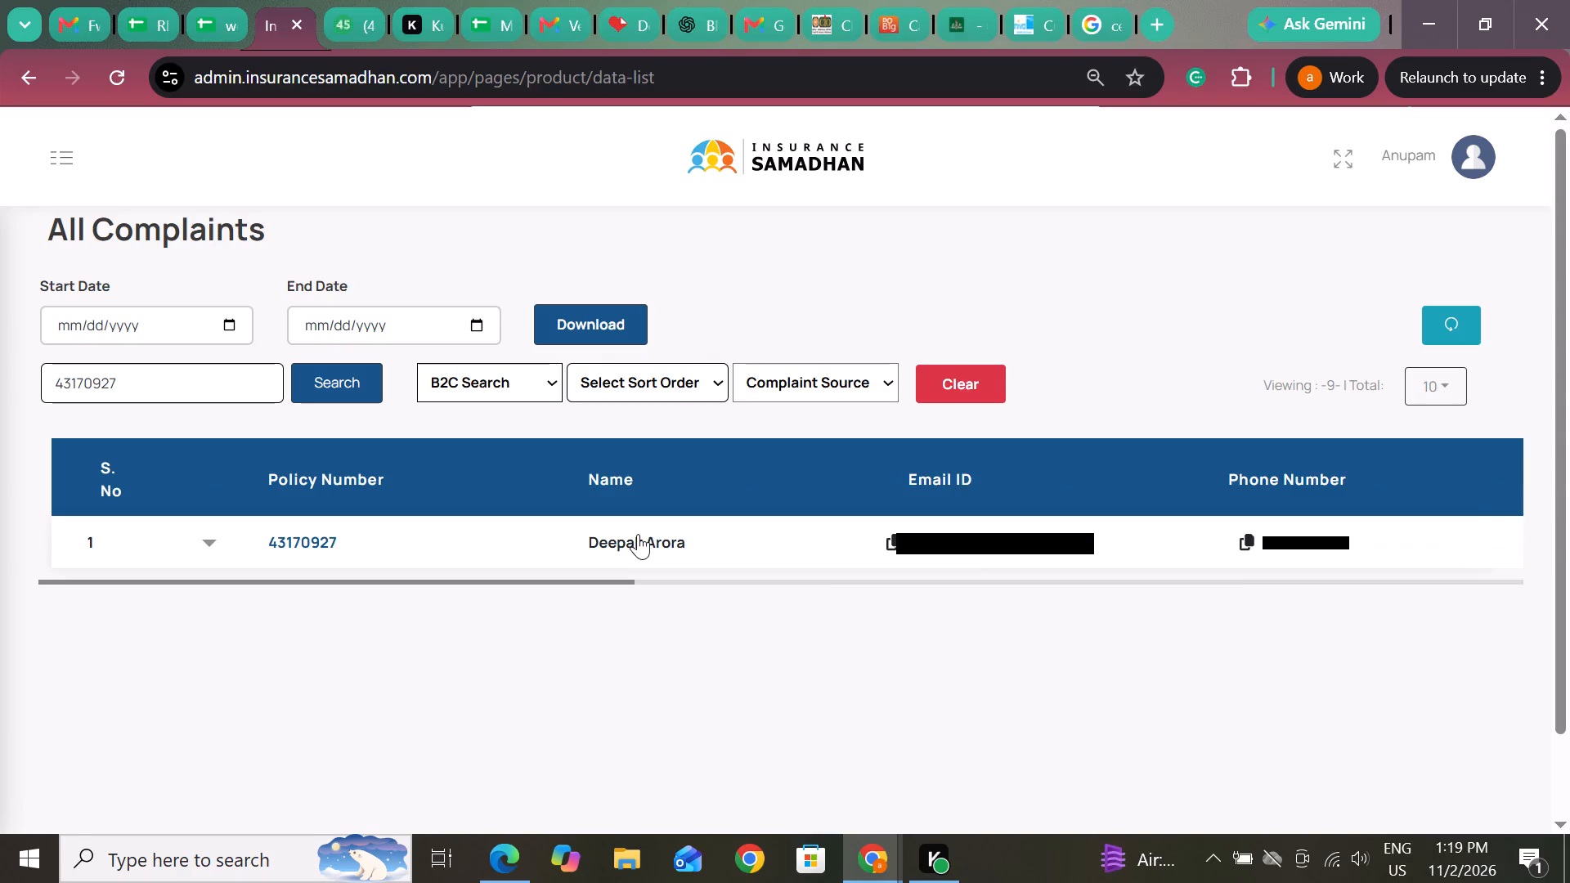
scroll(638, 534, left, 3)
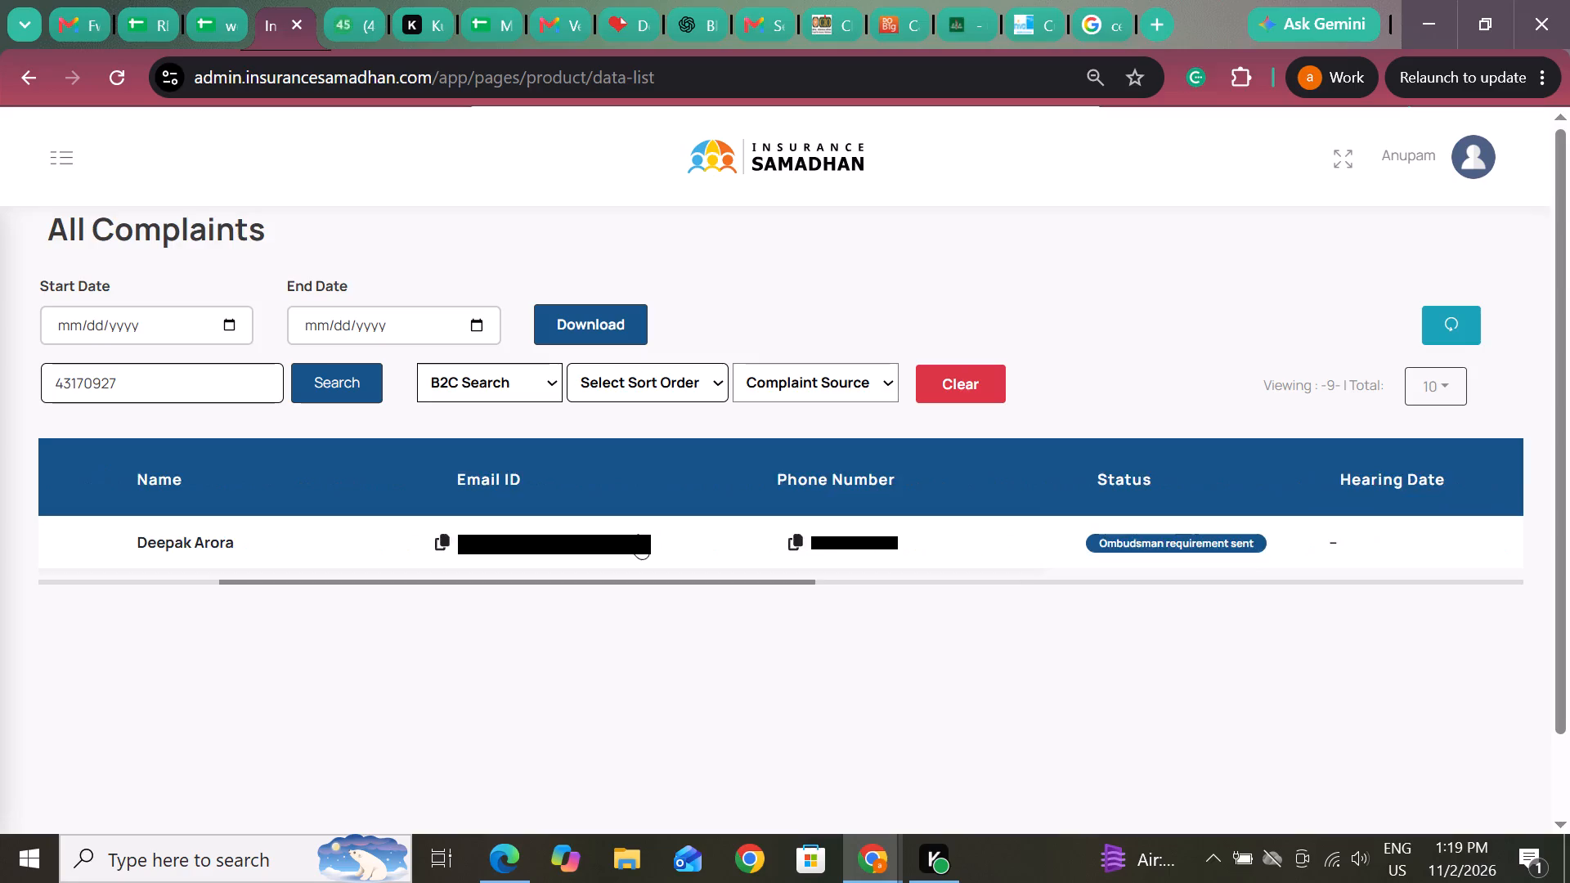
scroll(638, 534, left, 3)
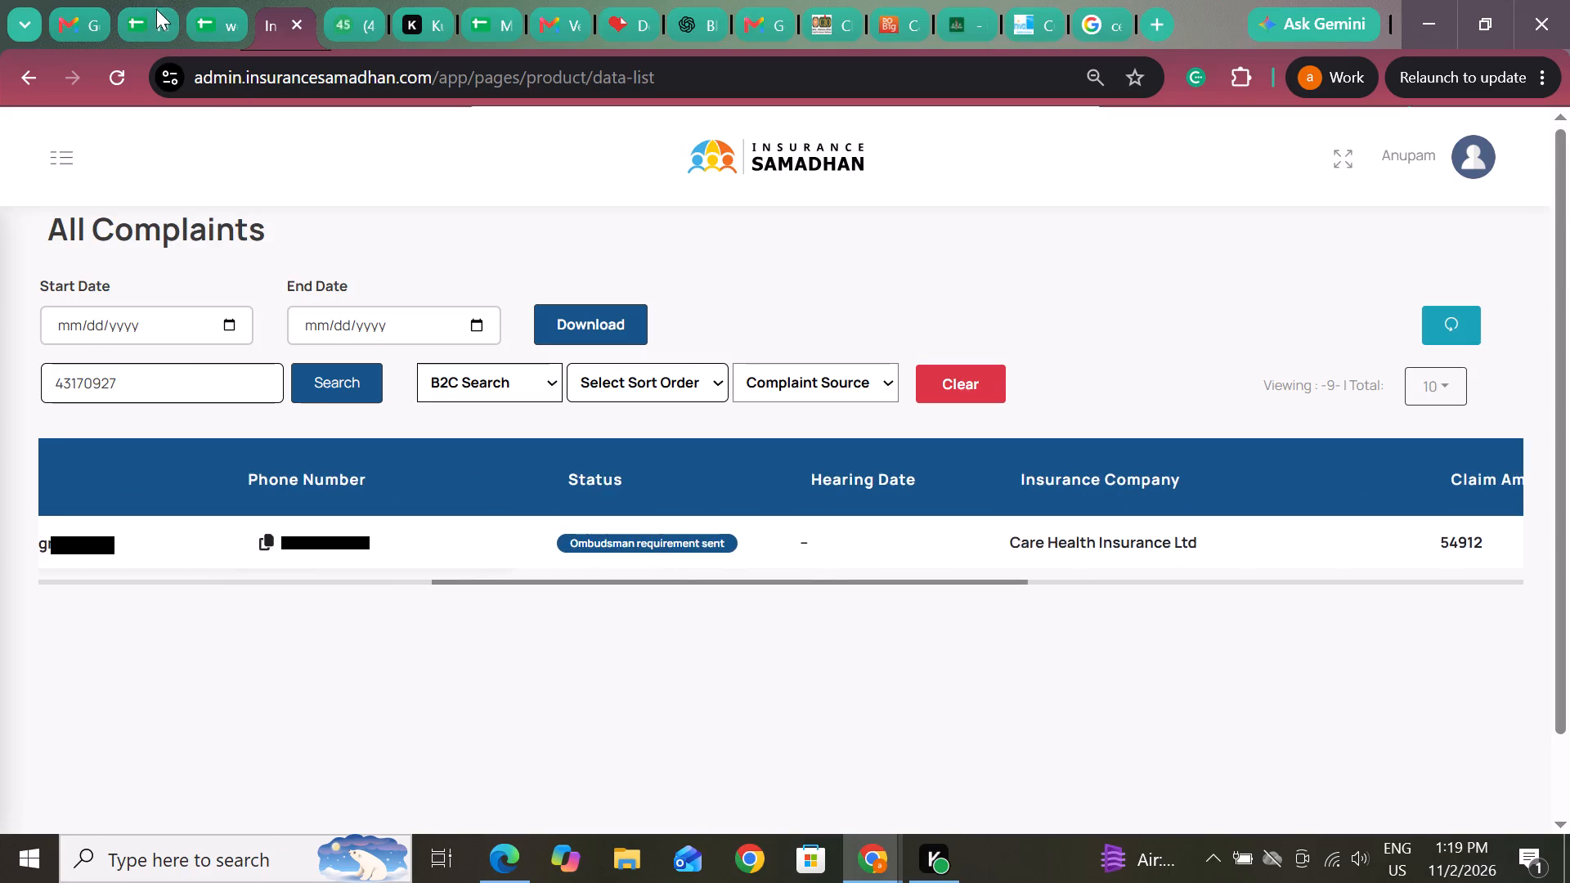
scroll(179, 542, right, 11)
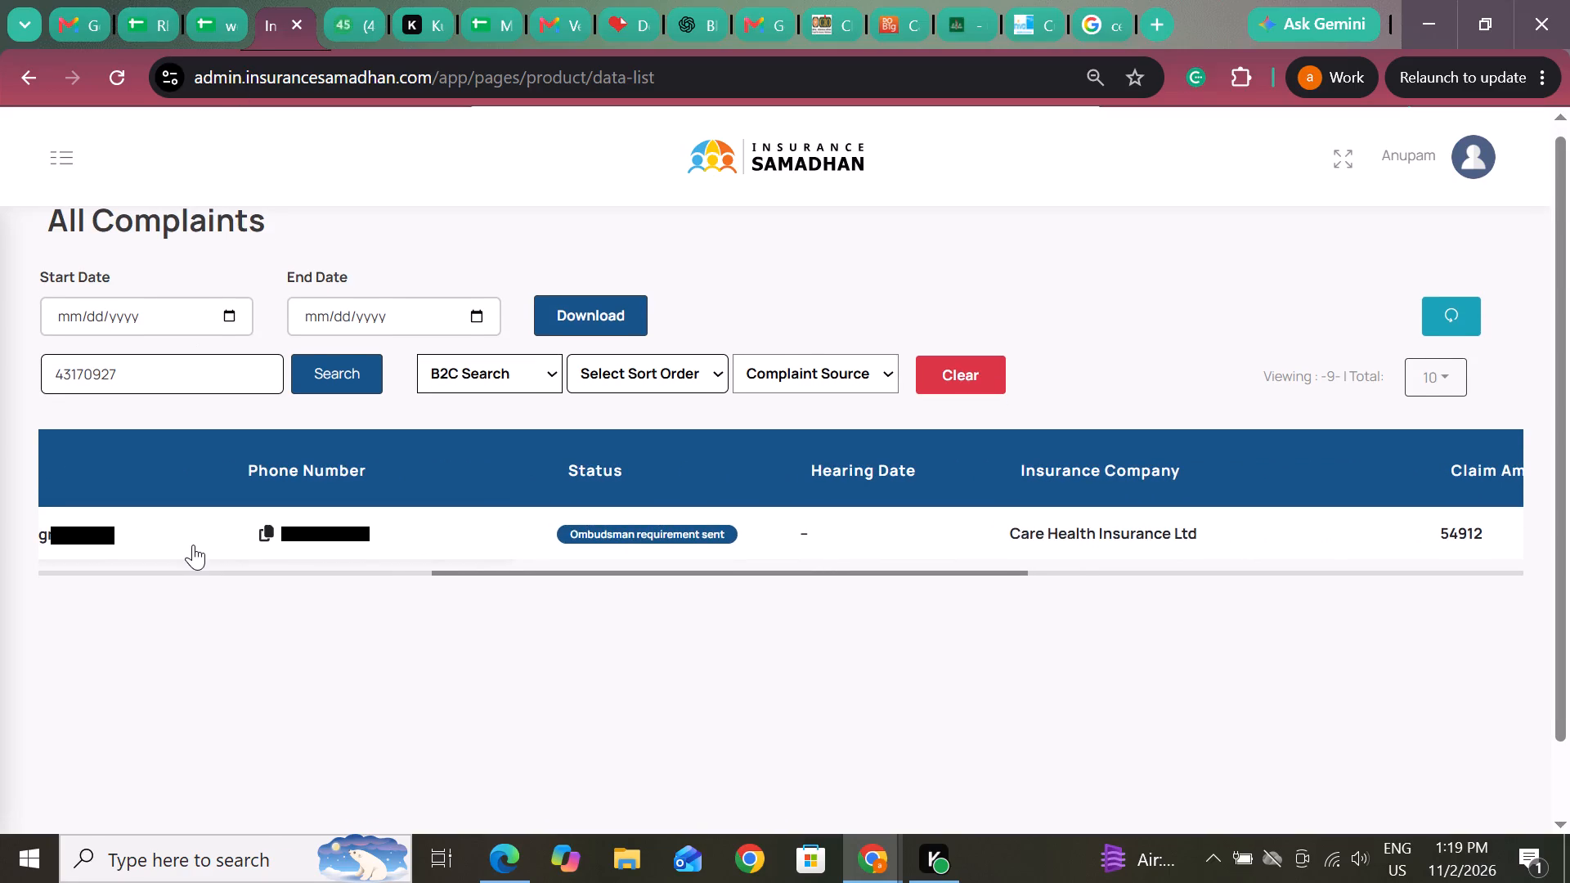
scroll(193, 545, right, 5)
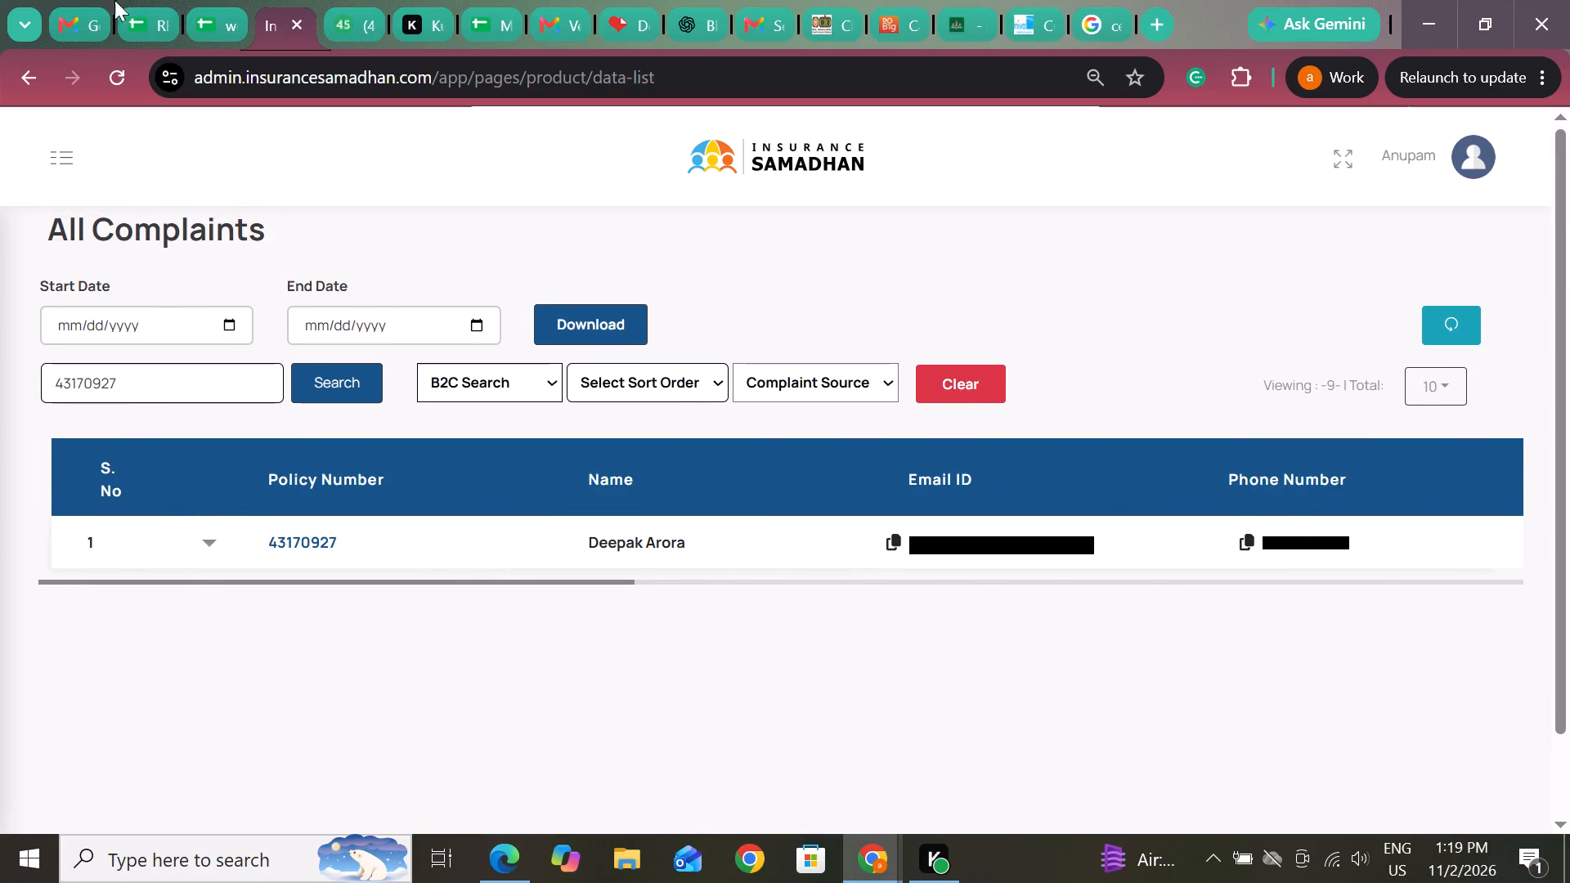
click(100, 32)
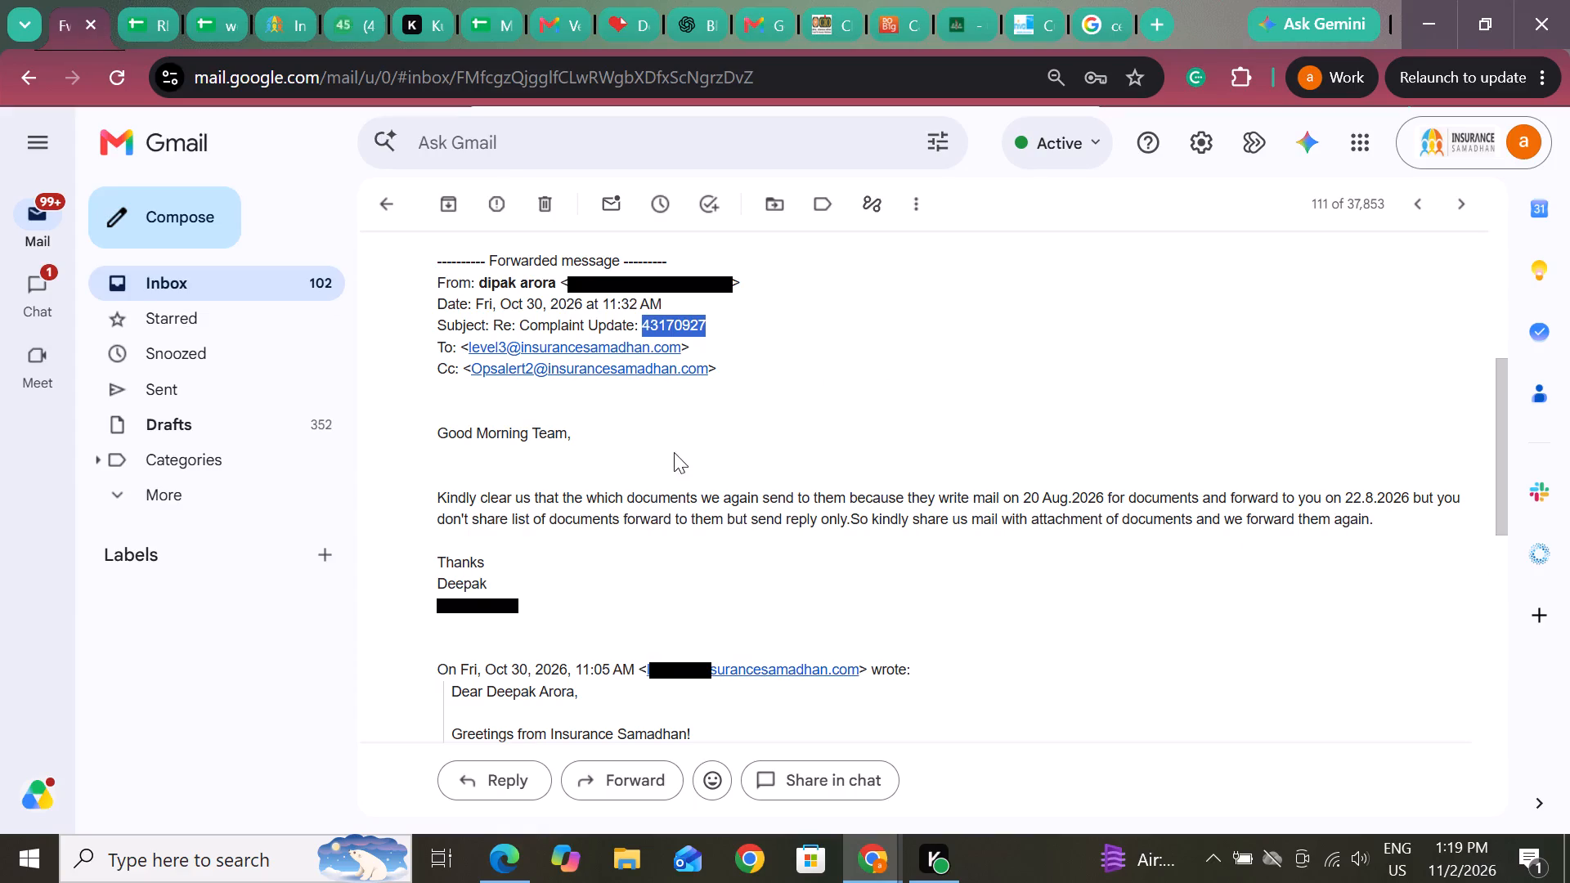
scroll(511, 509, up, 4)
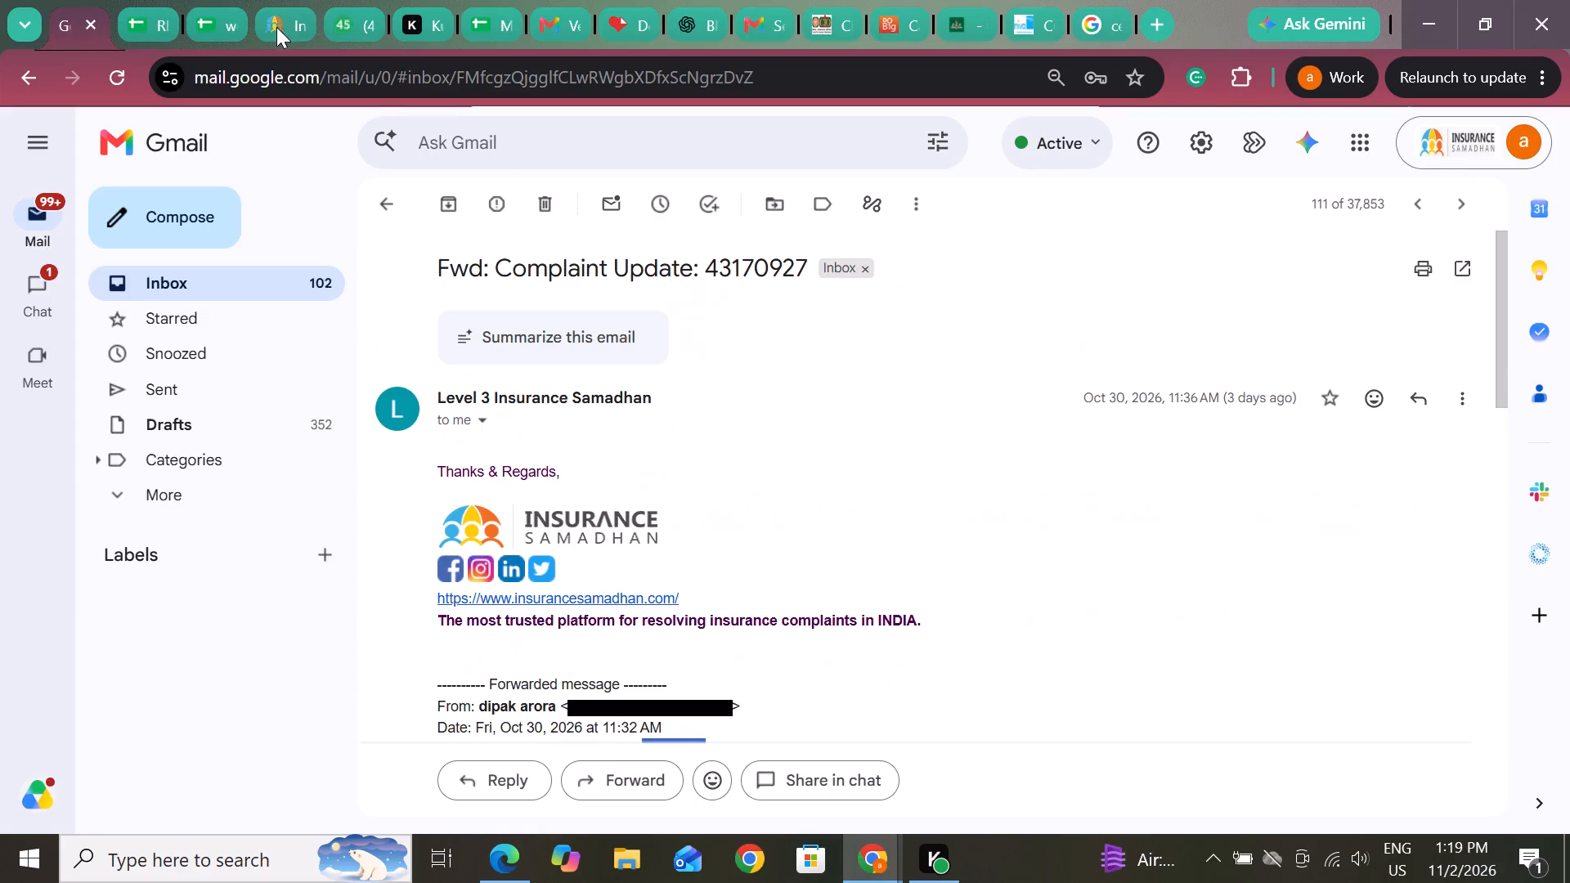
Return to the Insurance Samadhan portal, open the matching complaint's details and review the submission and requirement entries in its Ombudsman section.
click(276, 27)
click(316, 542)
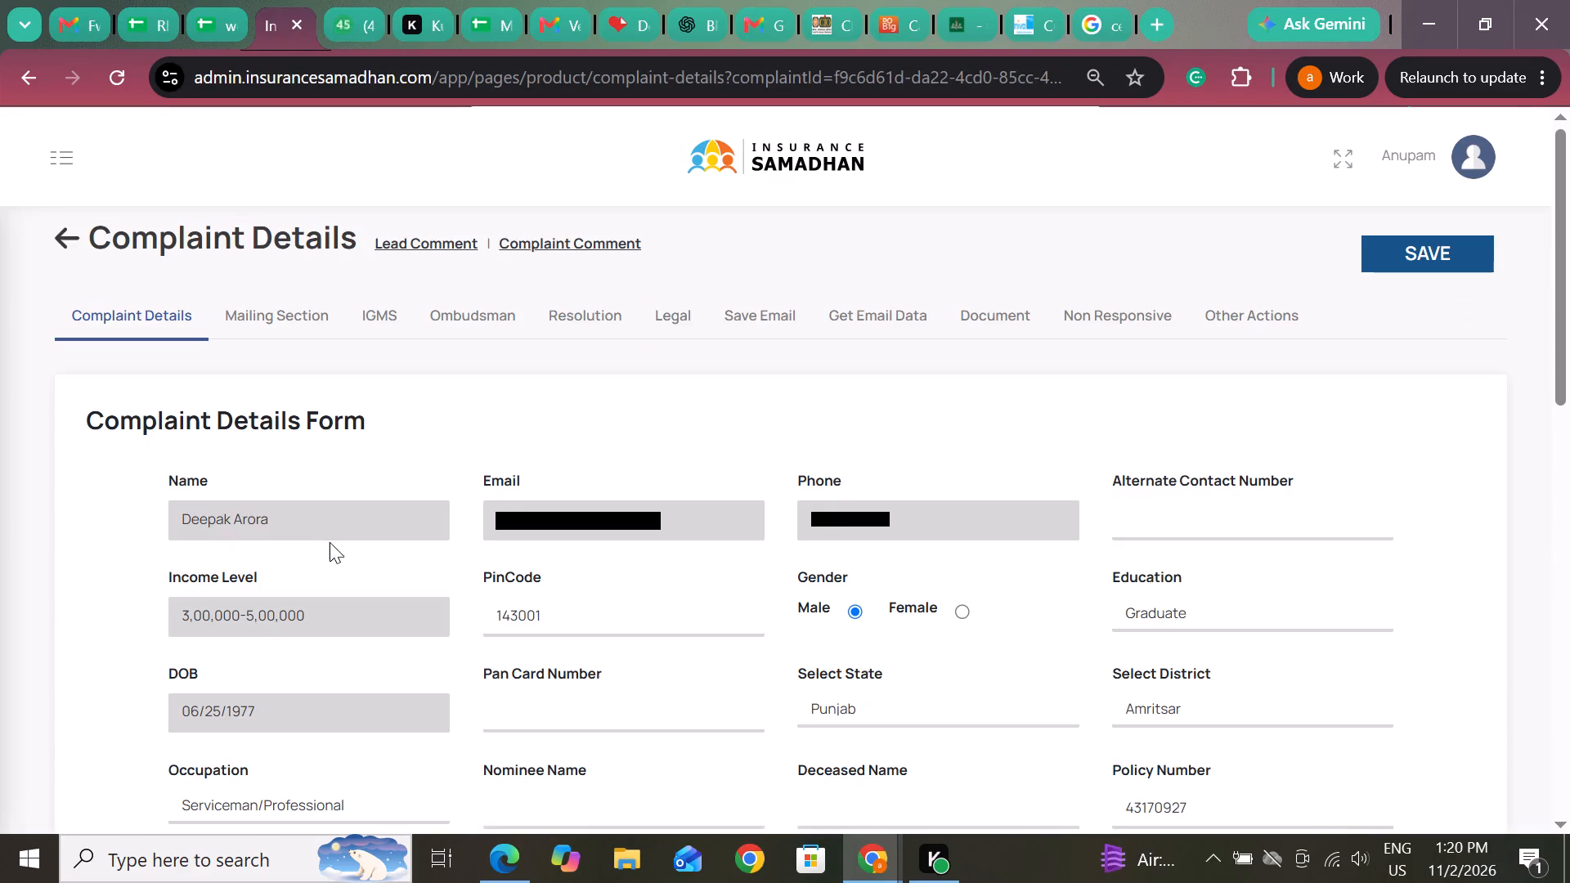
click(473, 312)
scroll(501, 431, down, 4)
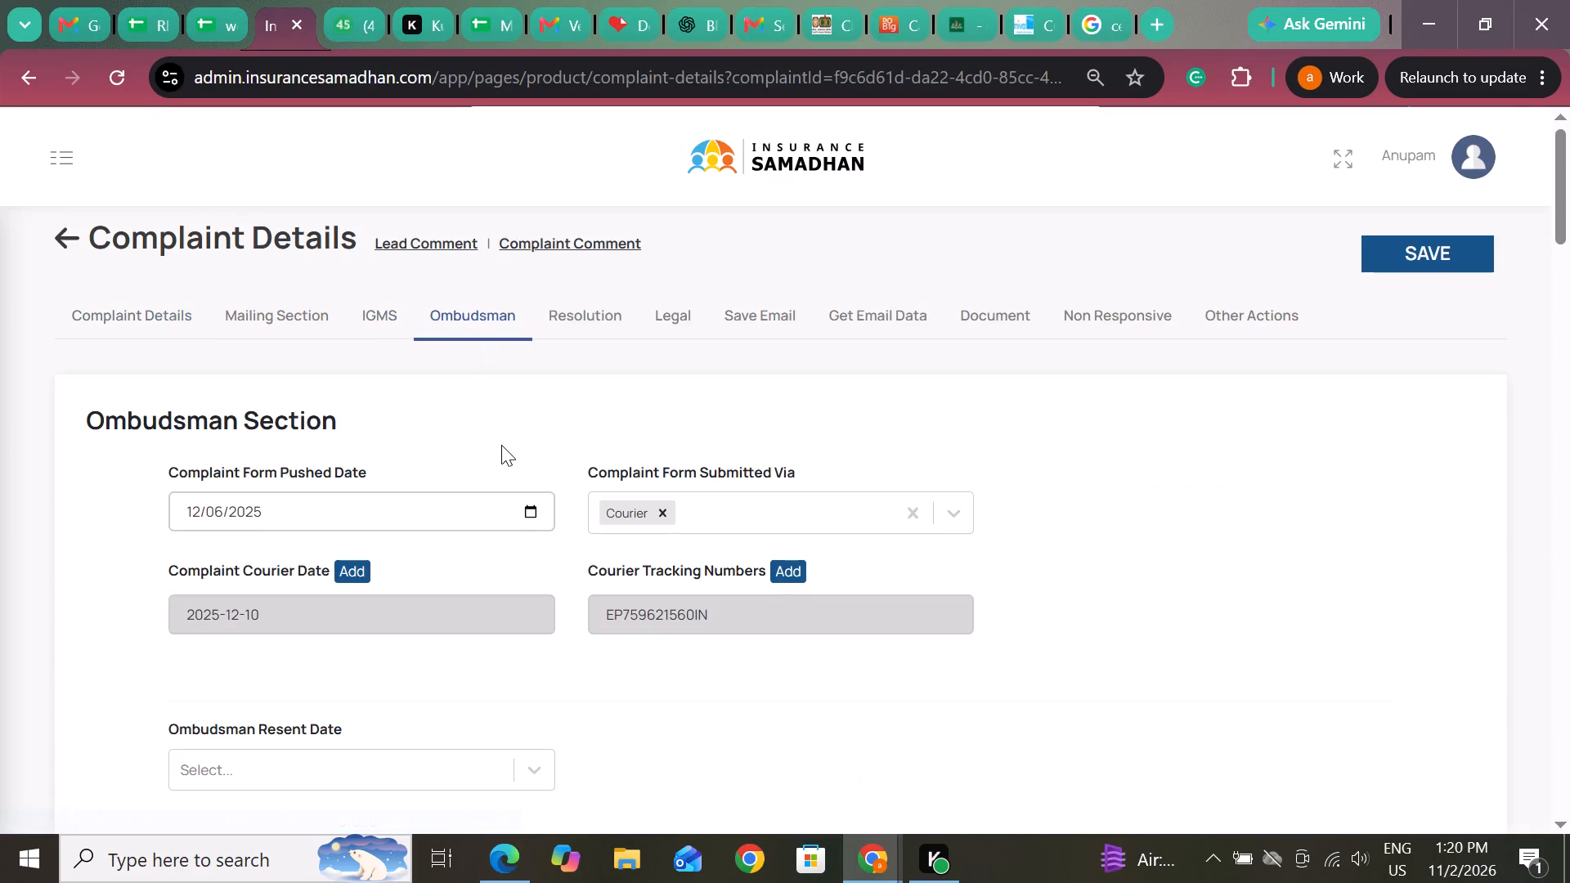
scroll(523, 485, down, 7)
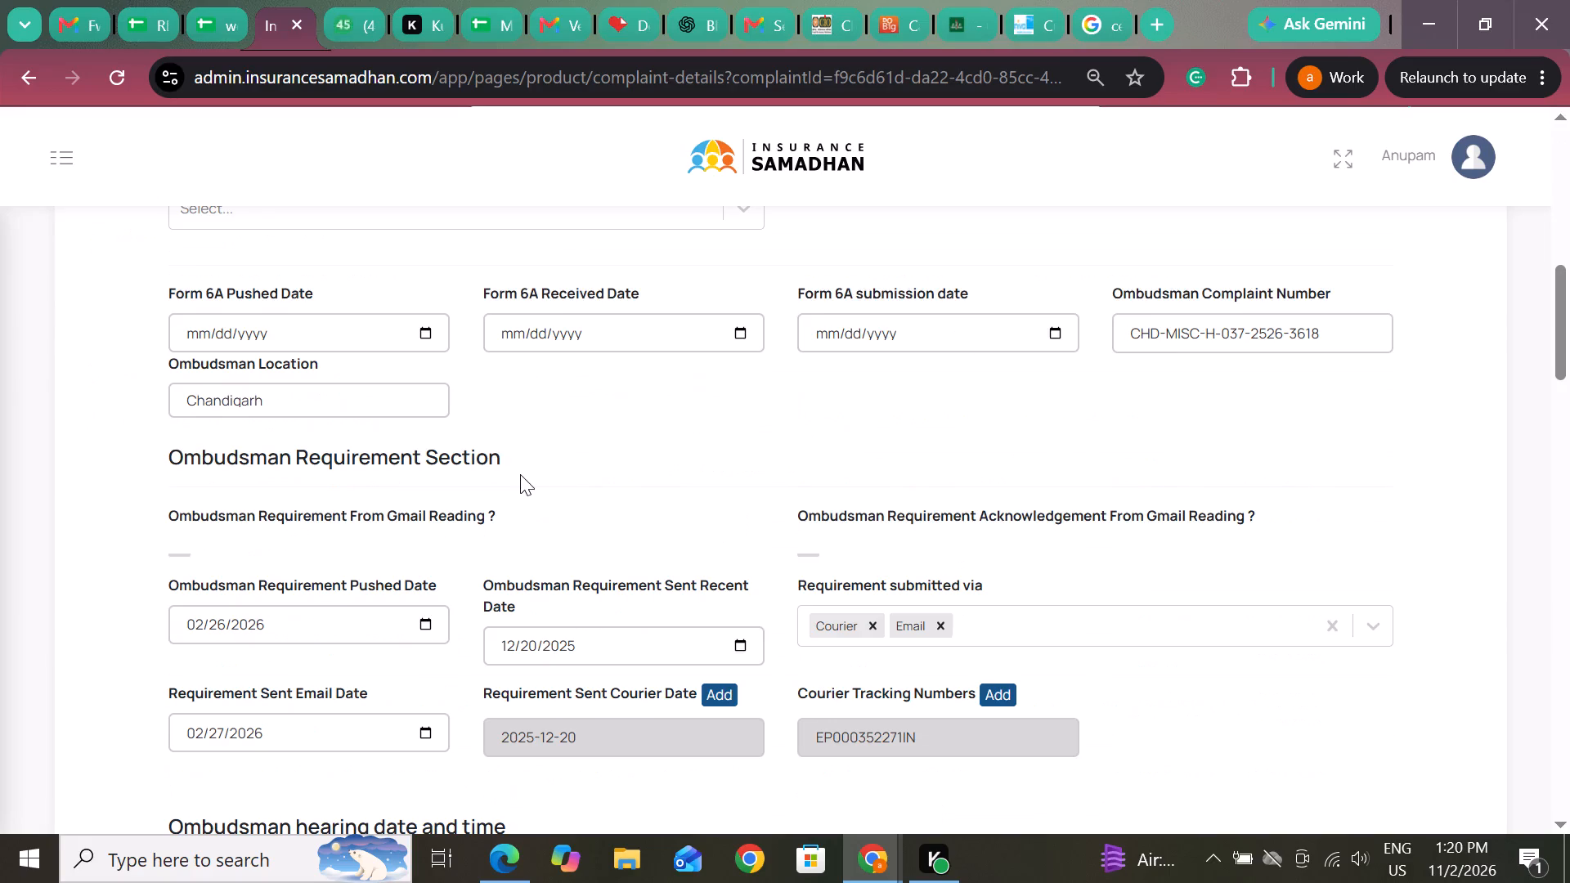
scroll(406, 500, up, 12)
Copy the customer's email address from the Complaint Details Form.
click(118, 311)
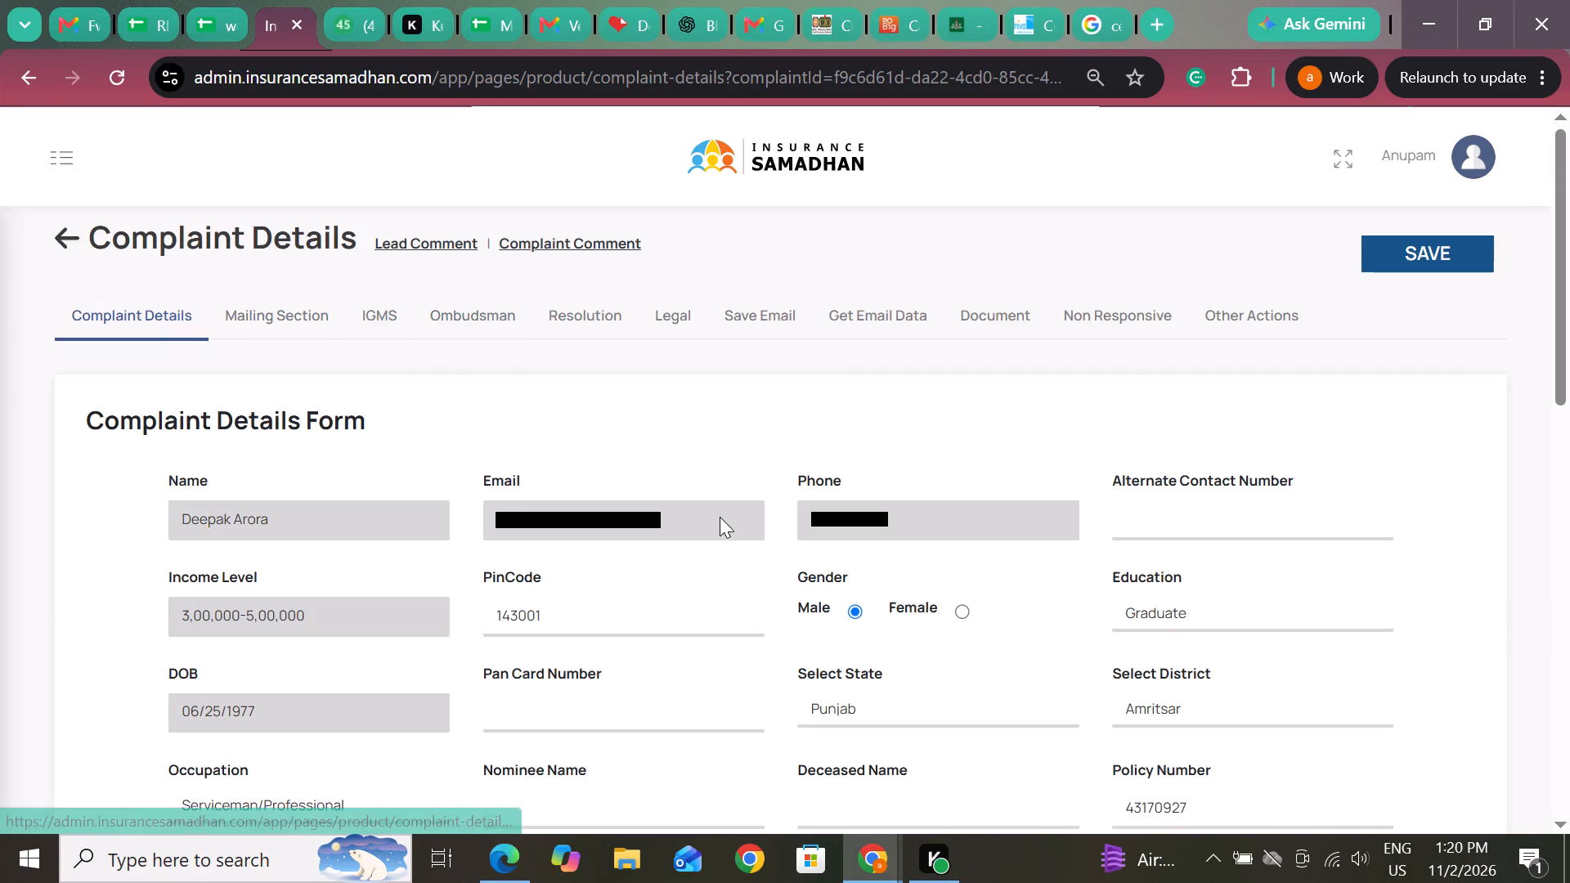
drag(719, 522, 367, 525)
key(ctrl+c)
key(ctrl+c)
key(ctrl+c)
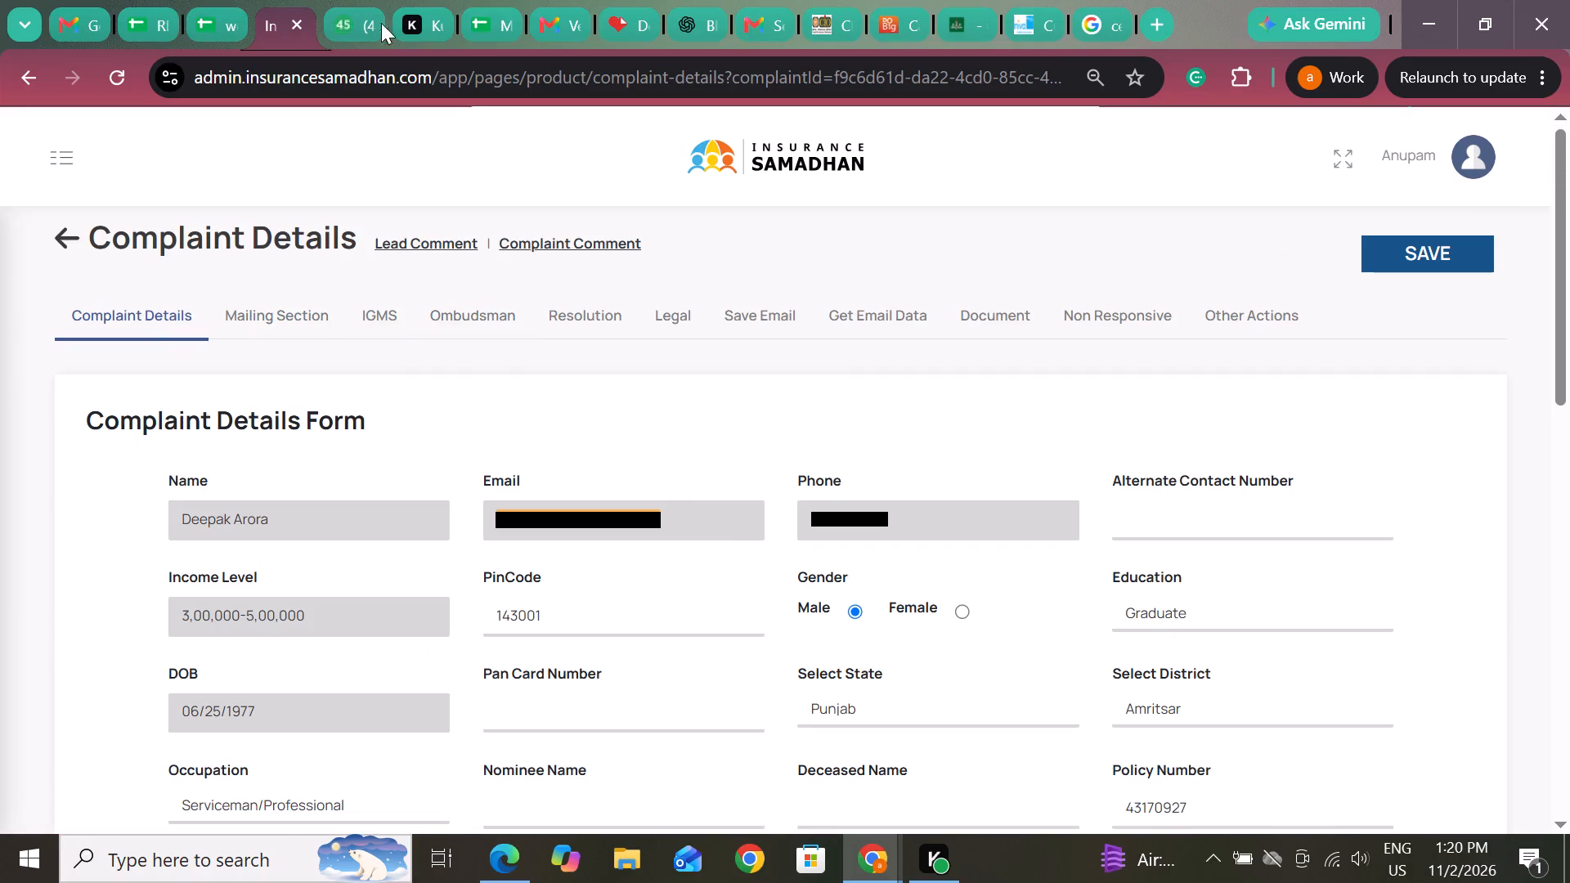
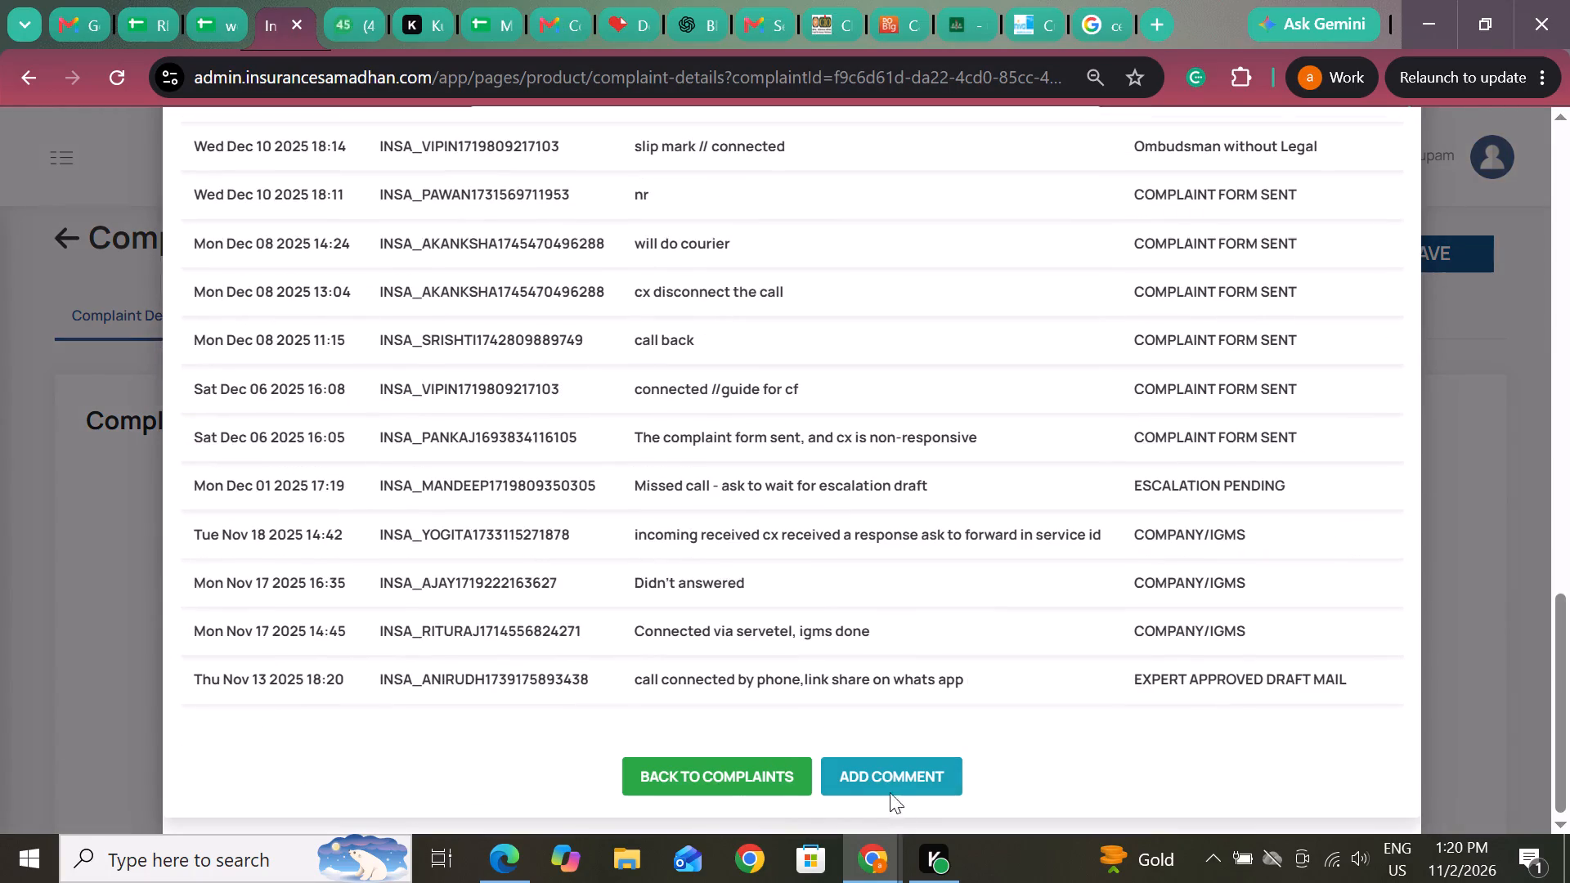
Add a new comment to the complaint's communication history, starting its communication description with "c".
click(890, 791)
click(763, 645)
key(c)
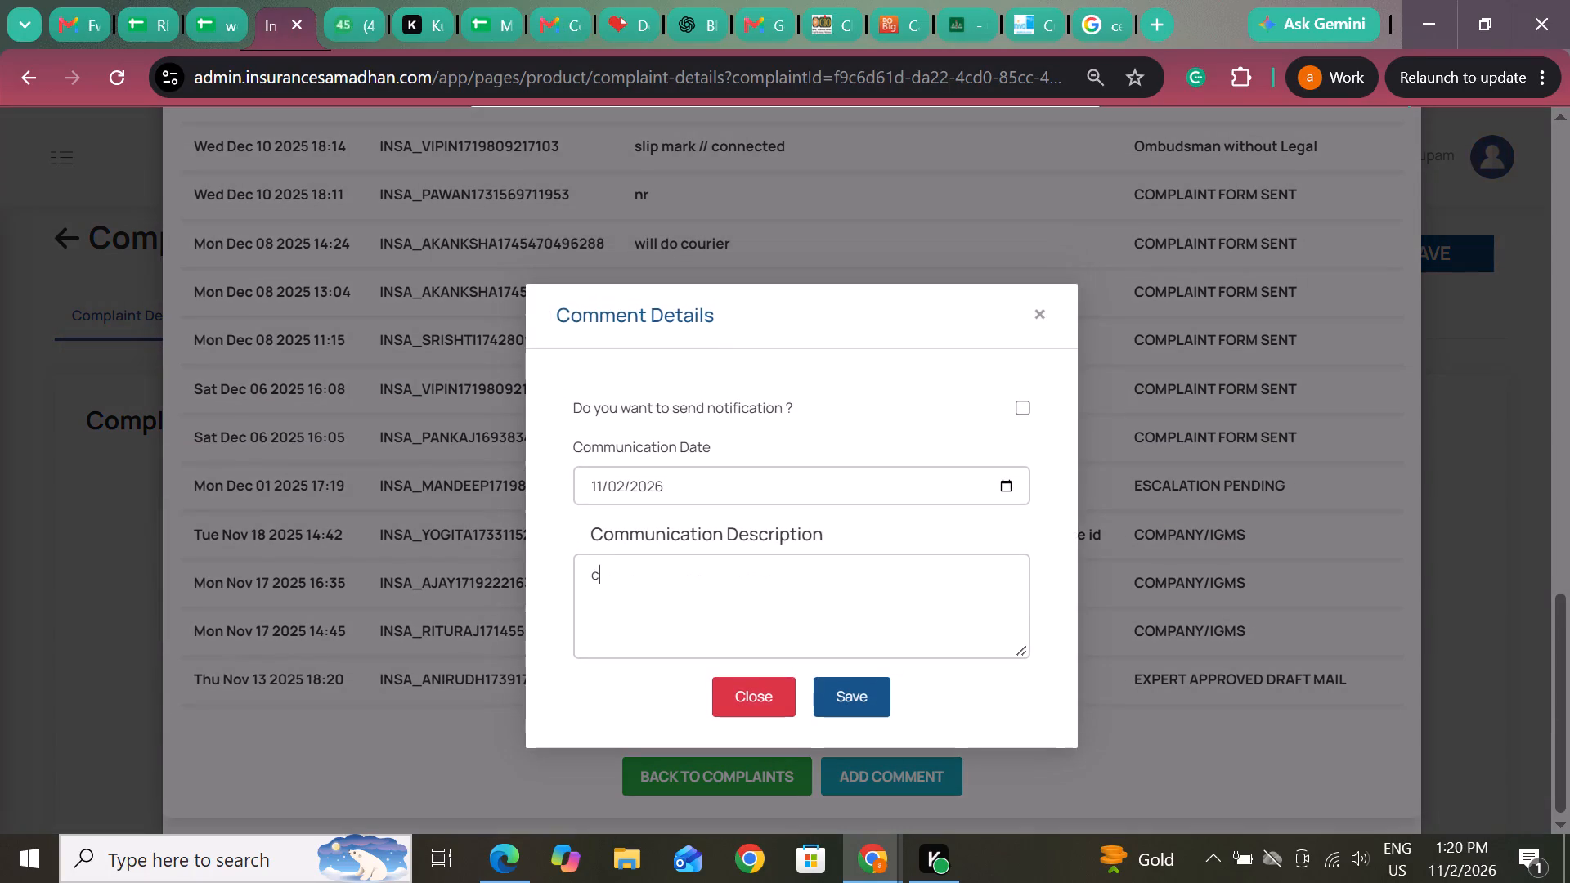
Enter "connected for req" as the communication description in the complaint's new comment.
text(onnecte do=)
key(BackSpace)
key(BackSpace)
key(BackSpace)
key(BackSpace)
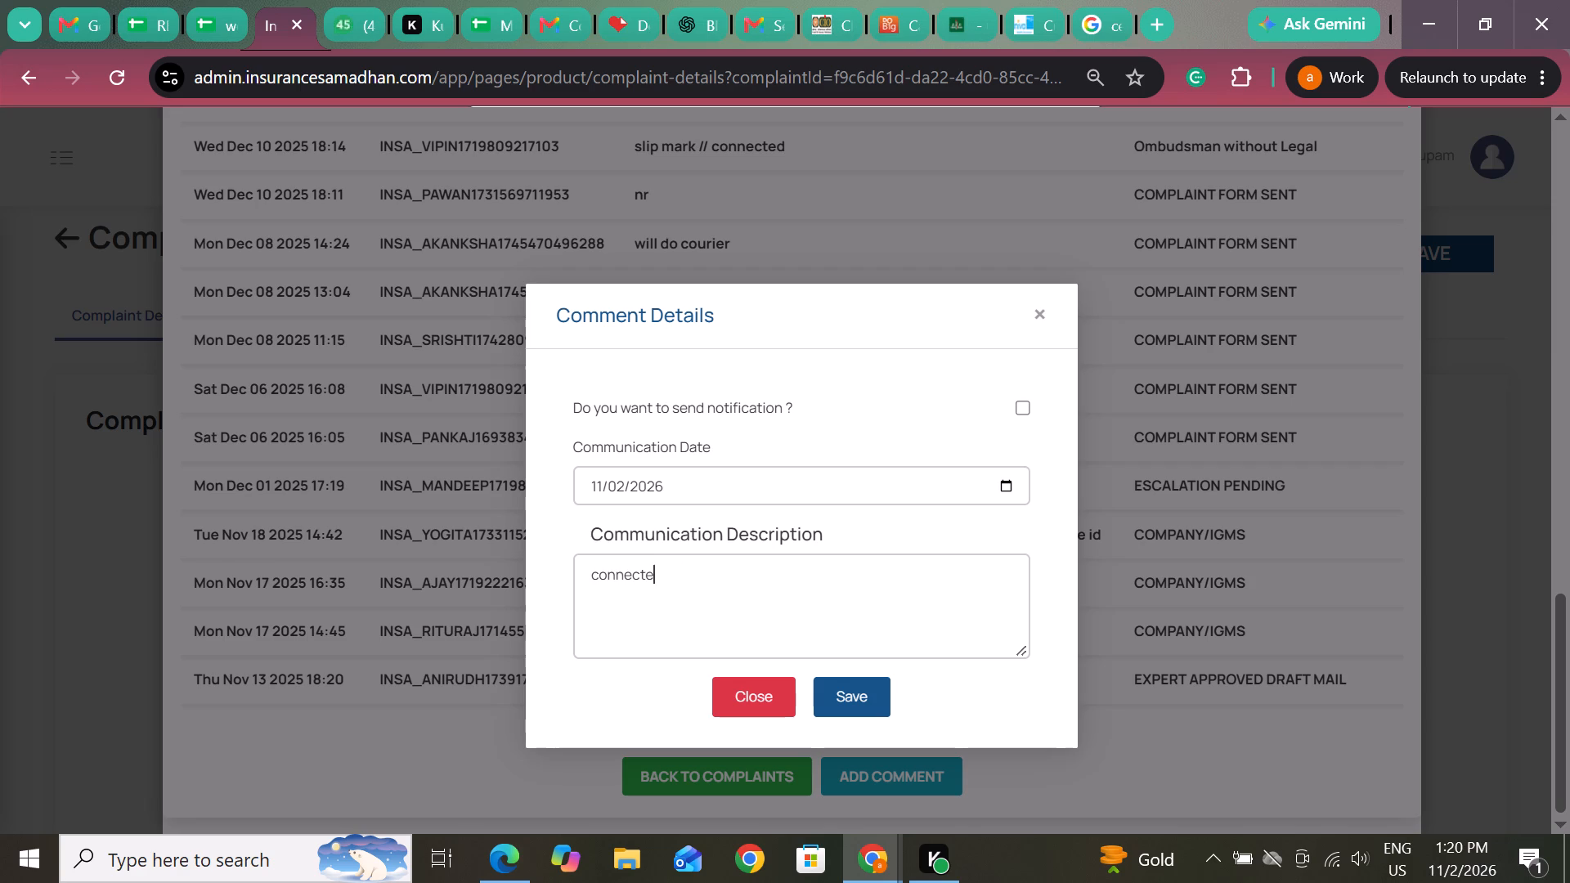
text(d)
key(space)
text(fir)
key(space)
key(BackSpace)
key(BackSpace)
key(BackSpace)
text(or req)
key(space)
Save the new comment on the complaint without sending a notification and close the Communication Log.
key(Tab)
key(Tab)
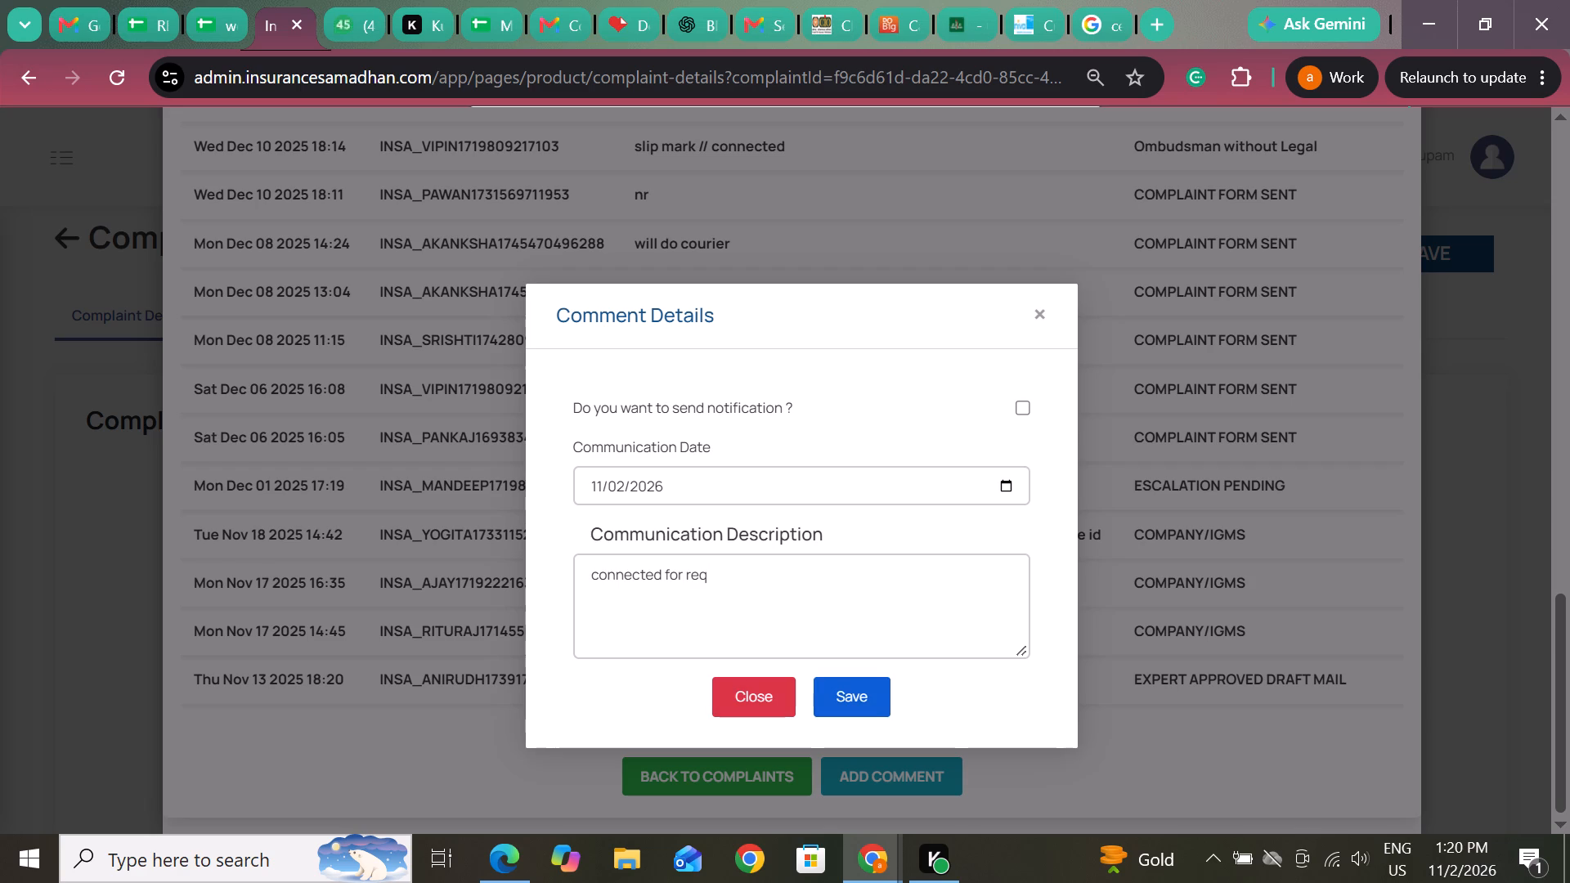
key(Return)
scroll(155, 371, up, 9)
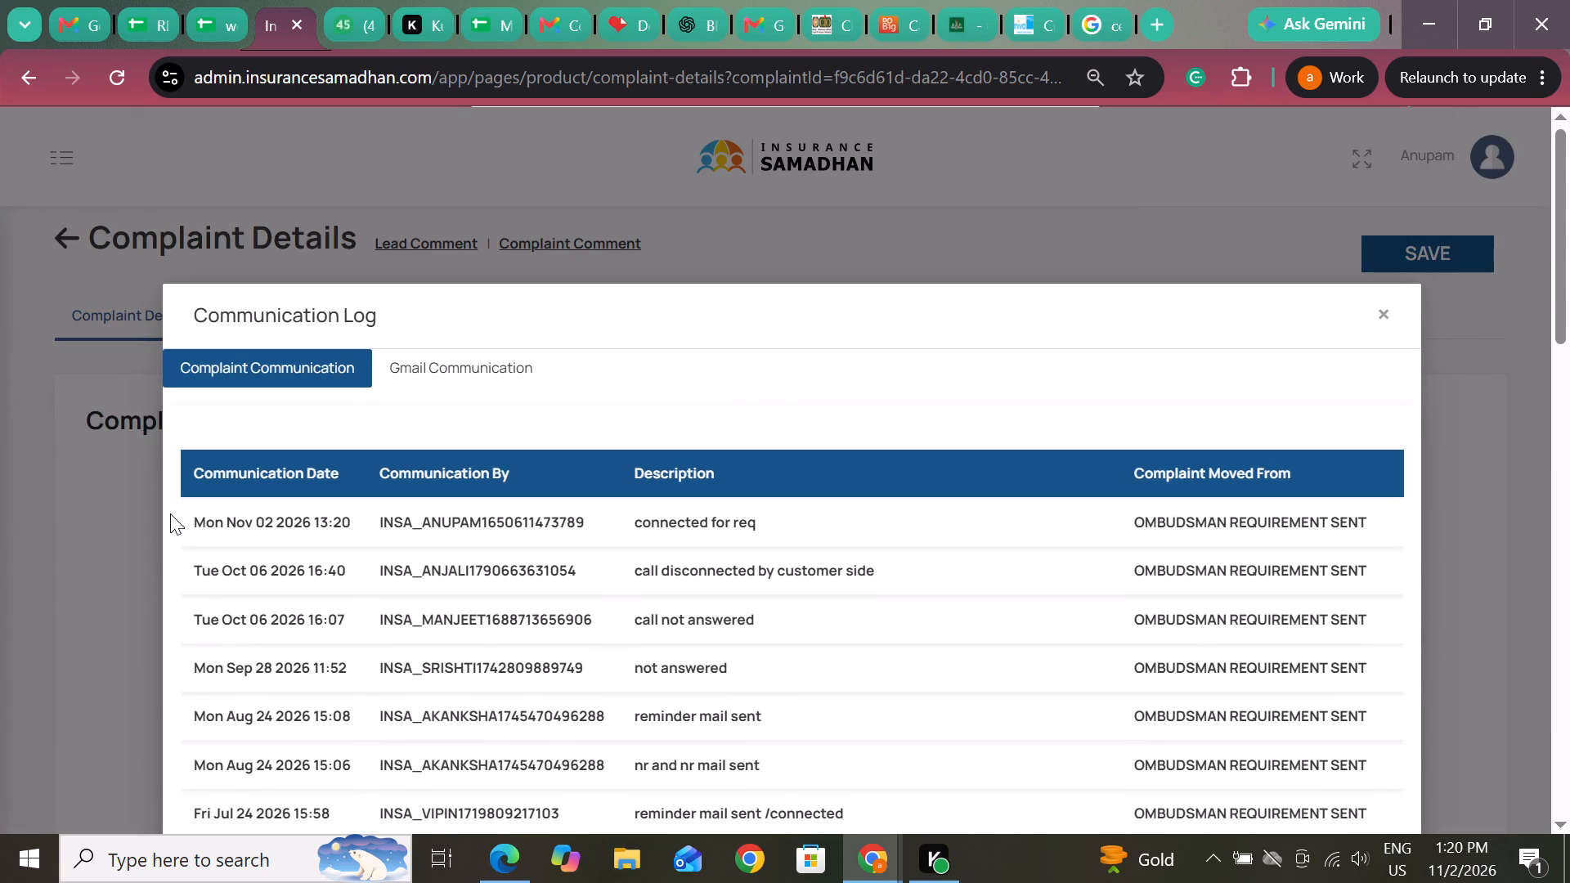
scroll(164, 349, up, 9)
click(192, 144)
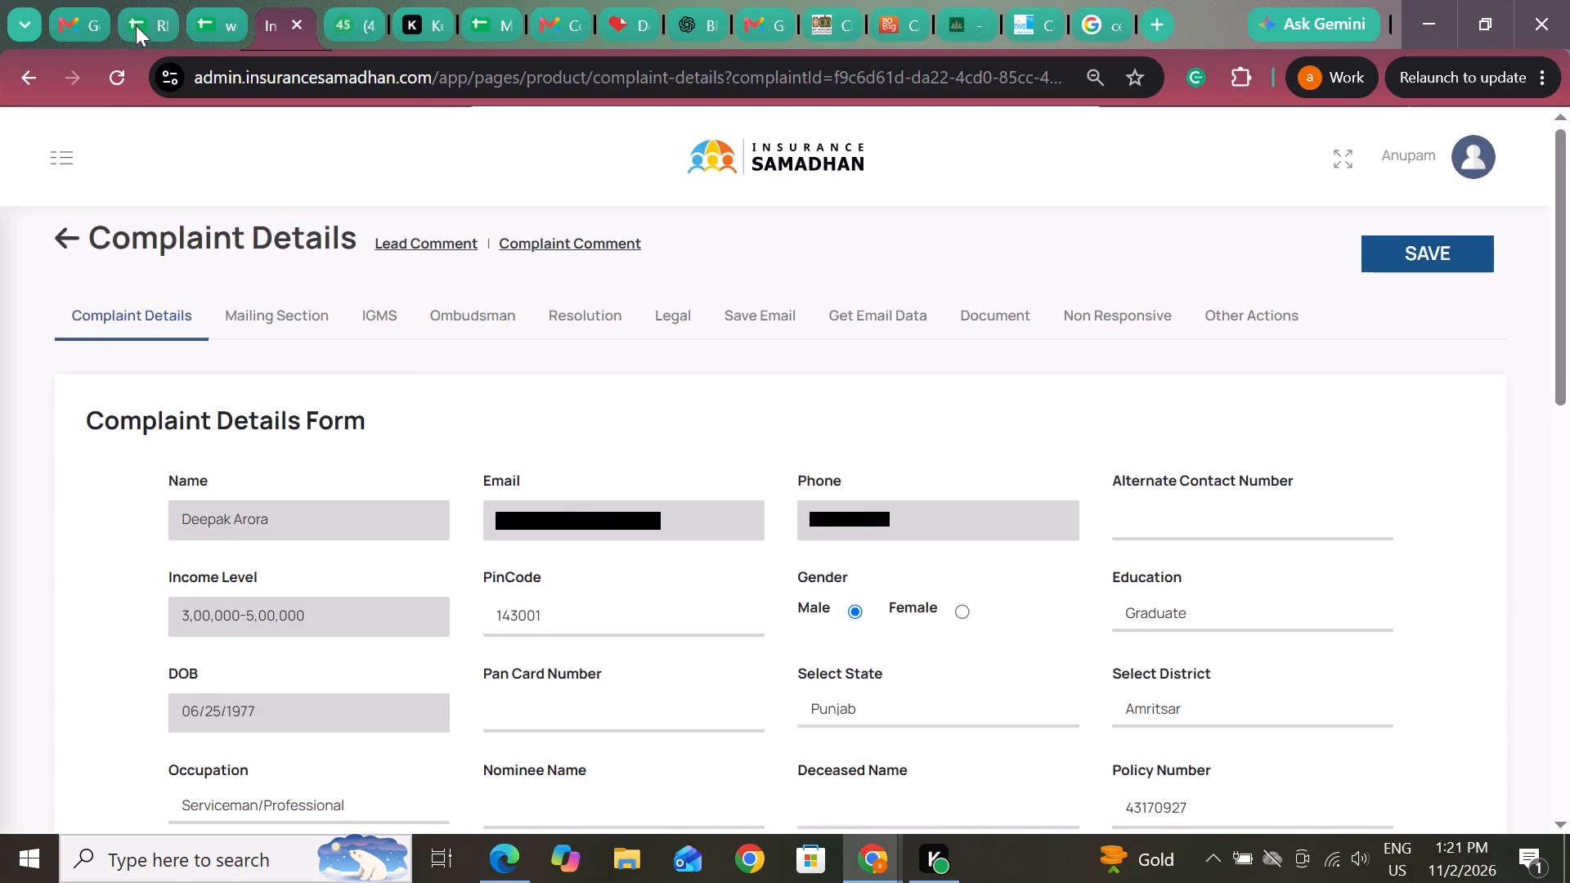
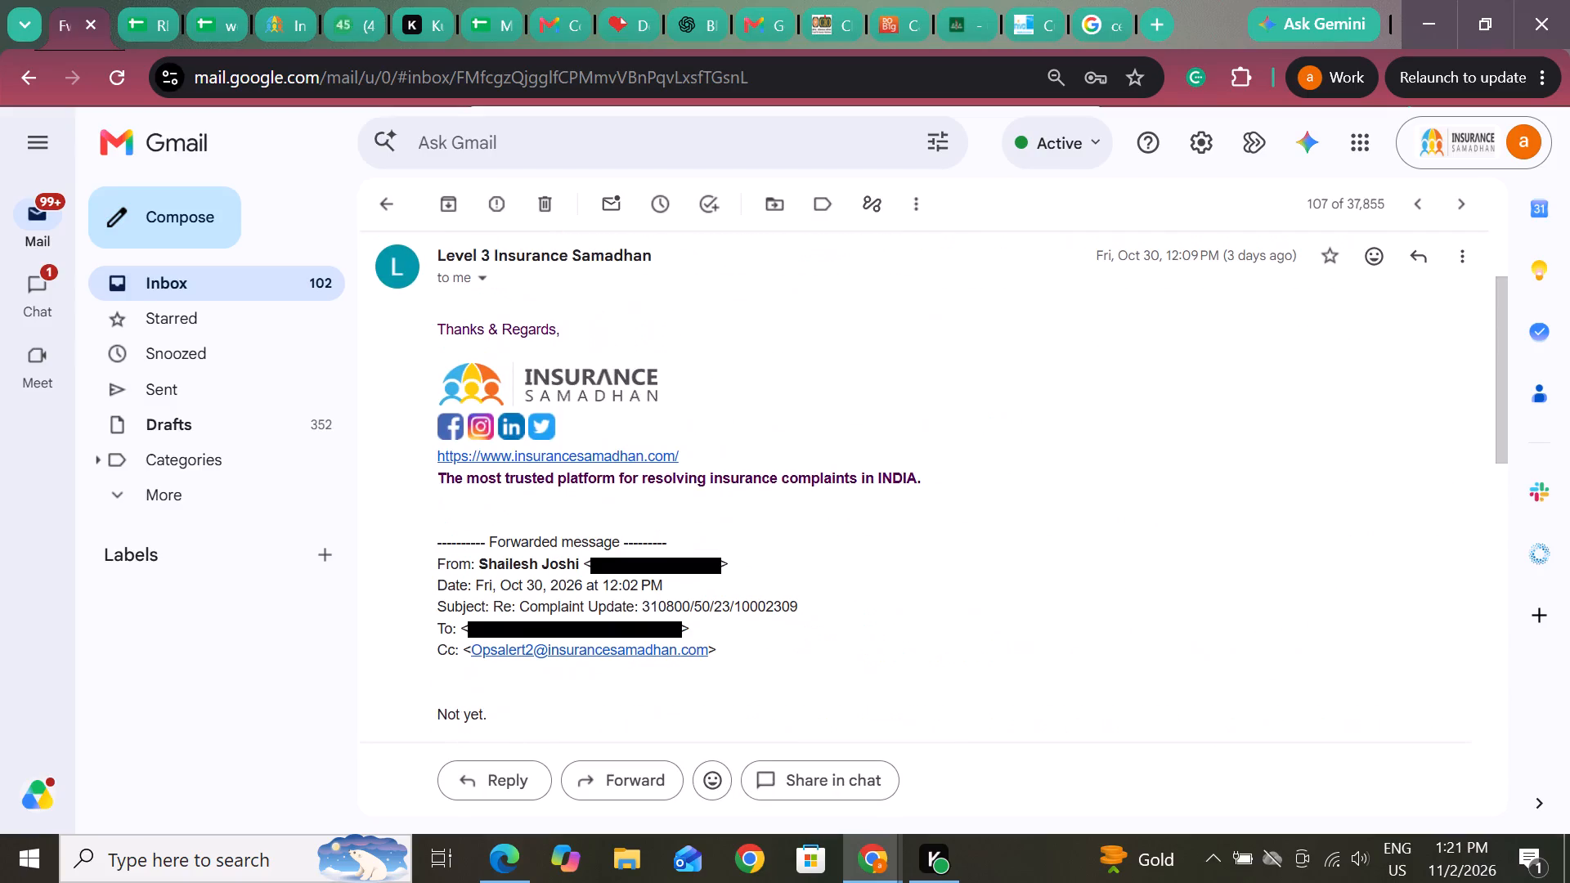
Copy the policy number from the subject line of the forwarded "Complaint Update" message.
drag(641, 608, 797, 607)
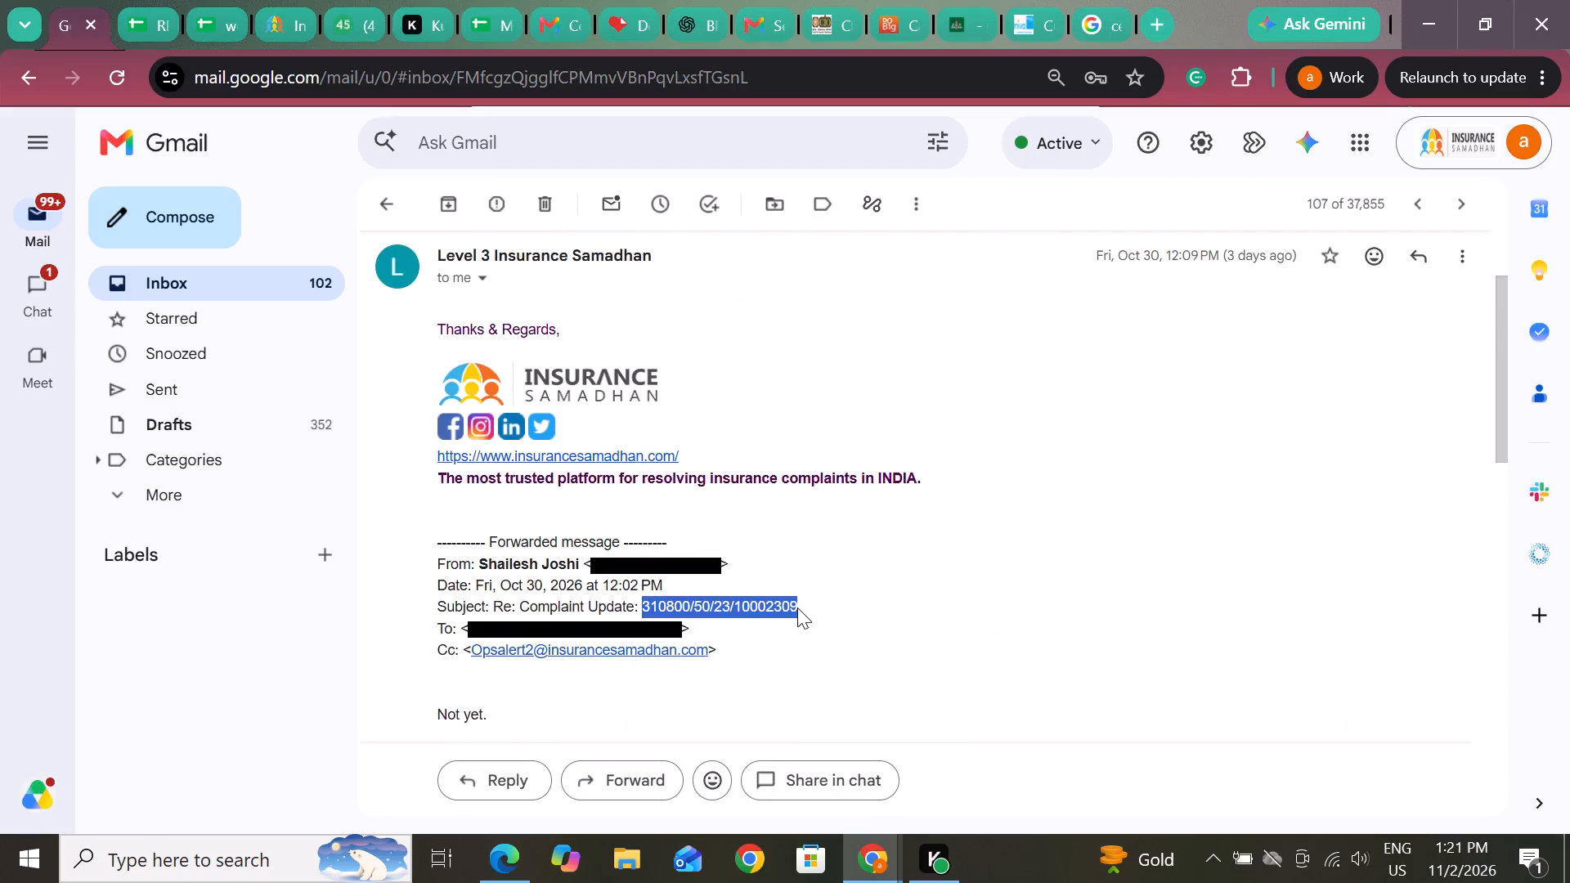
drag(797, 607, 798, 607)
key(ctrl+c)
key(ctrl+c)
key(ctrl+c)
key(ctrl+c)
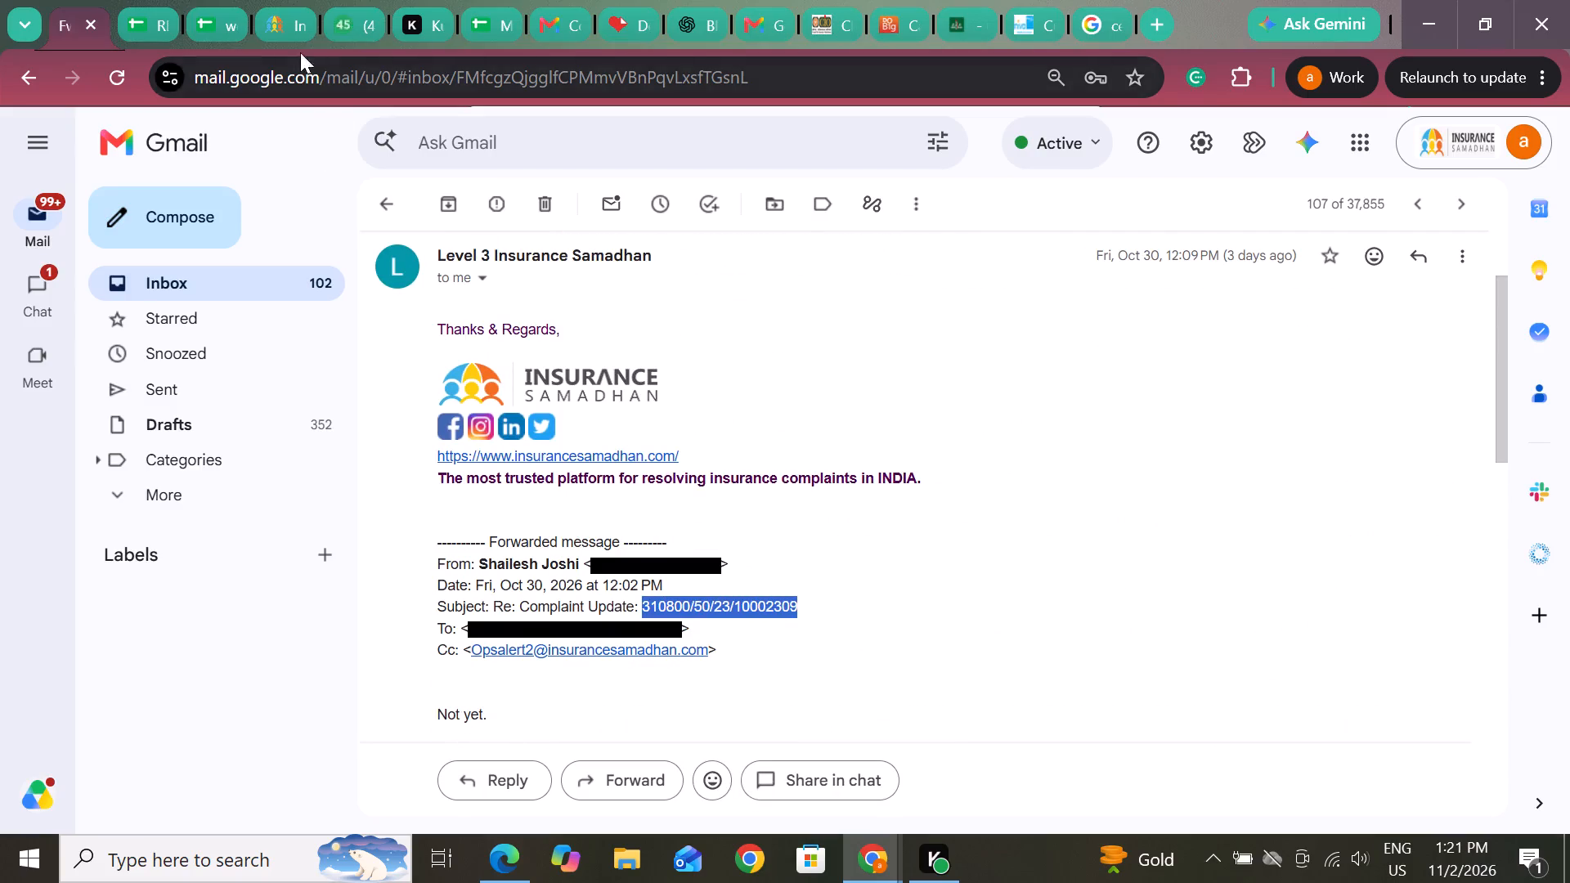
Switch to the Insurance Samadhan portal and search All Complaints for the copied policy number in place of the previous search term.
click(293, 39)
click(56, 235)
ctrl+double_click(142, 402)
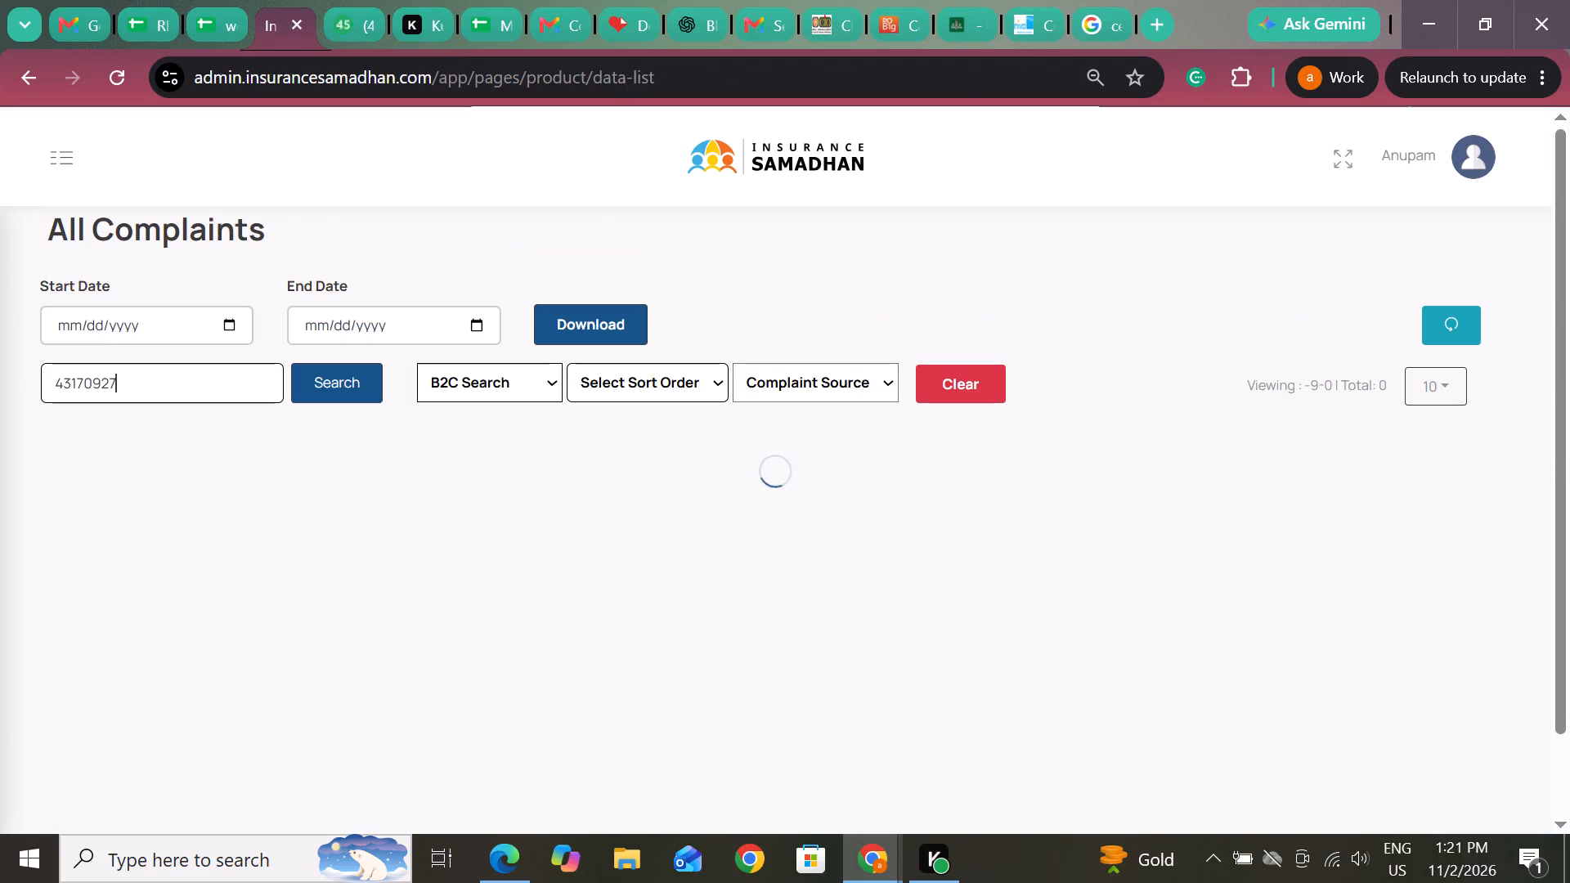
Search all complaints for the copied policy number and bring up the matching National Insurance complaint's details.
key(ctrl+v)
click(352, 371)
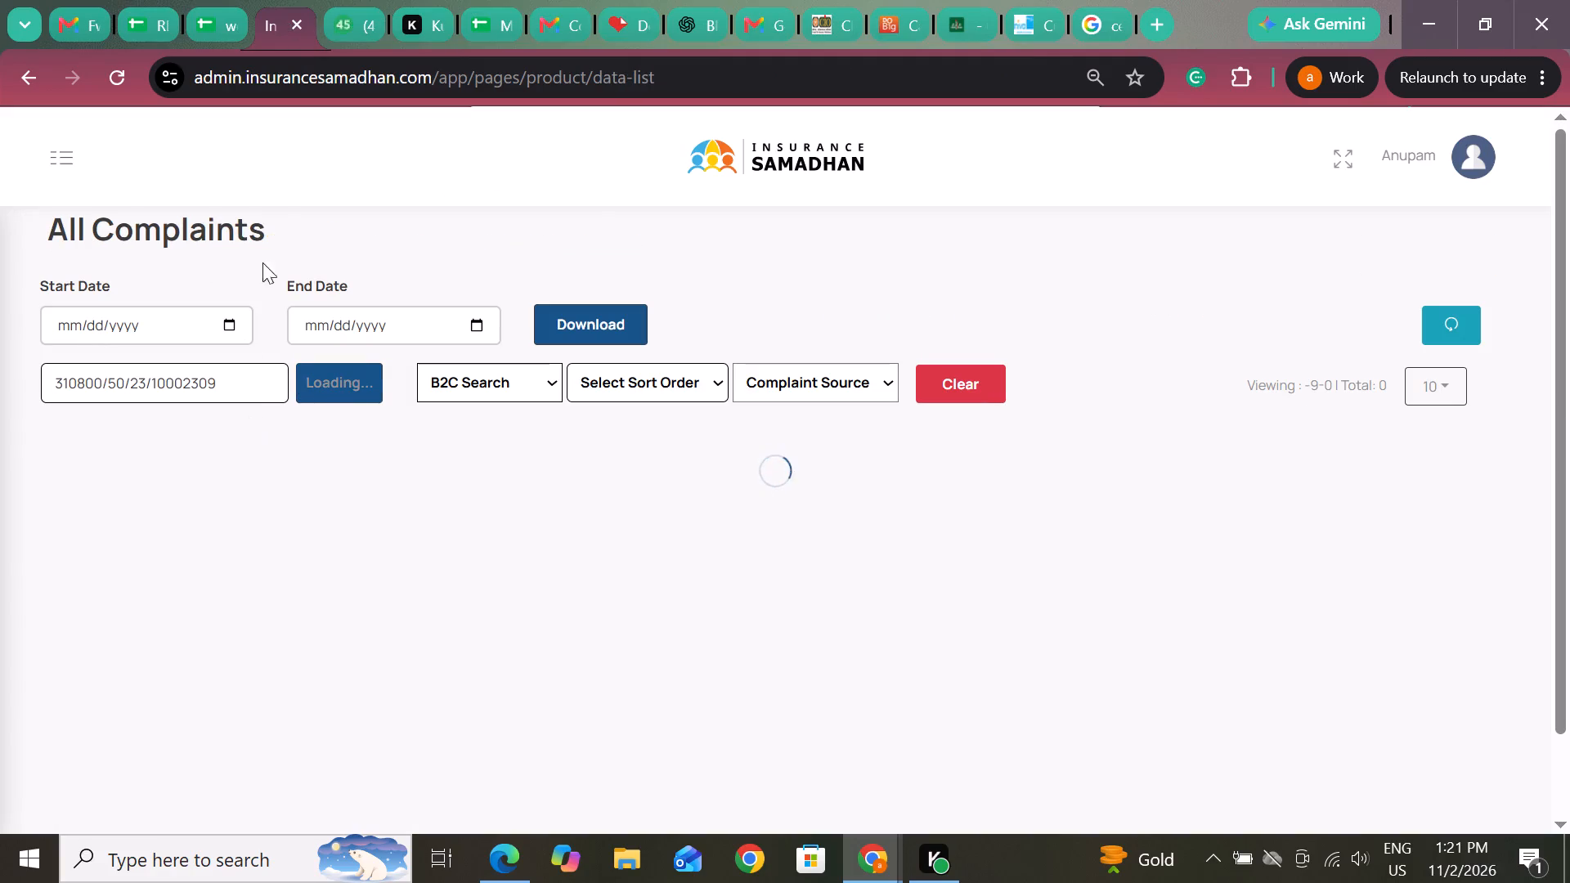
scroll(561, 552, up, 1)
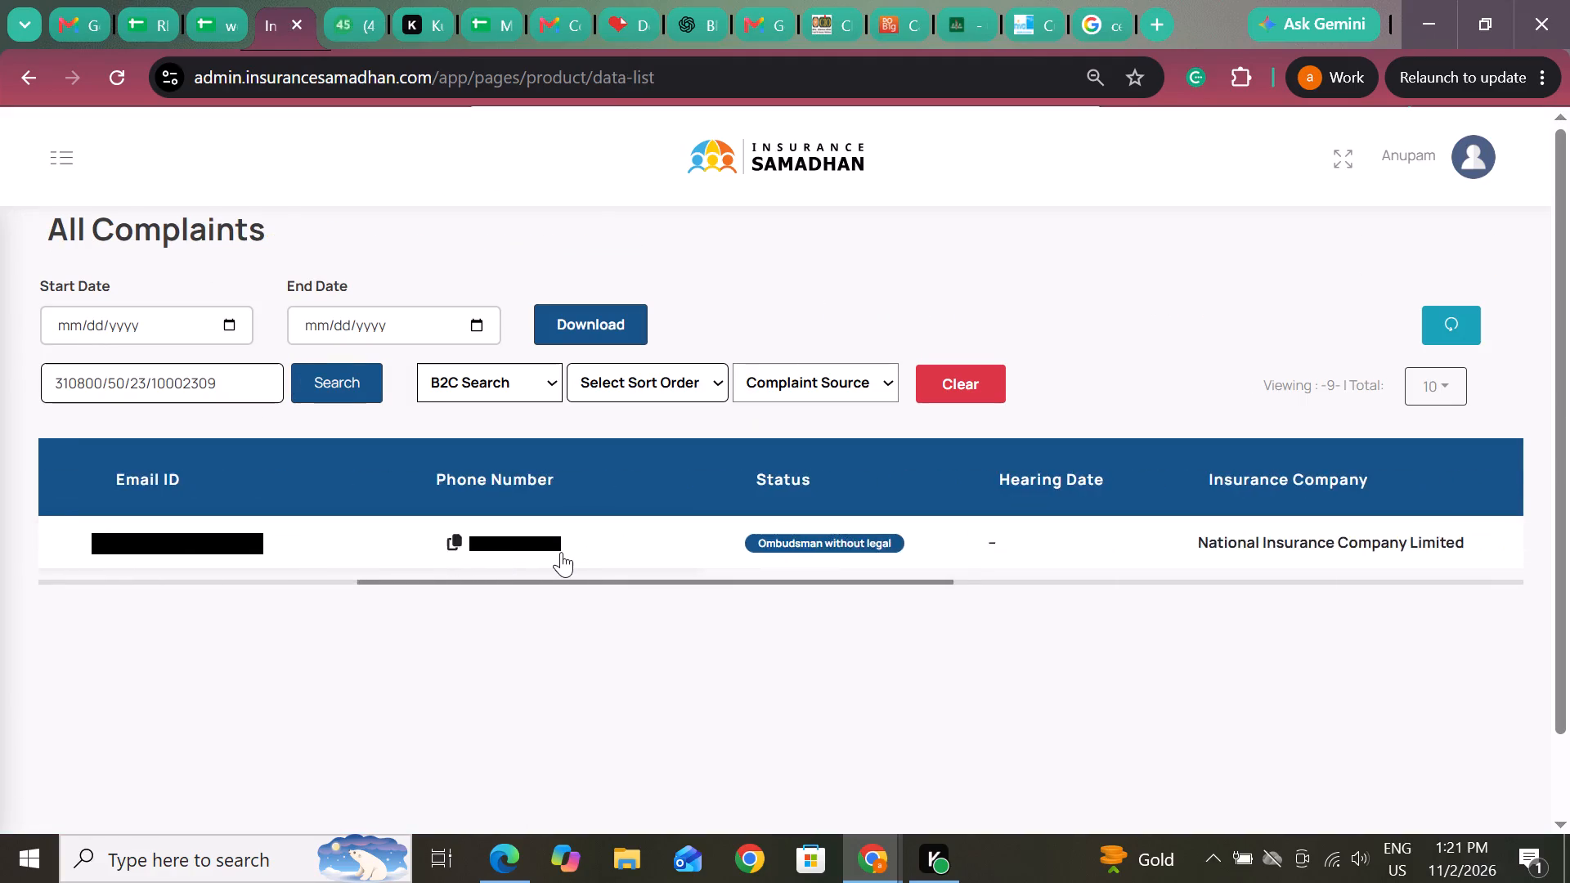
scroll(561, 552, up, 1)
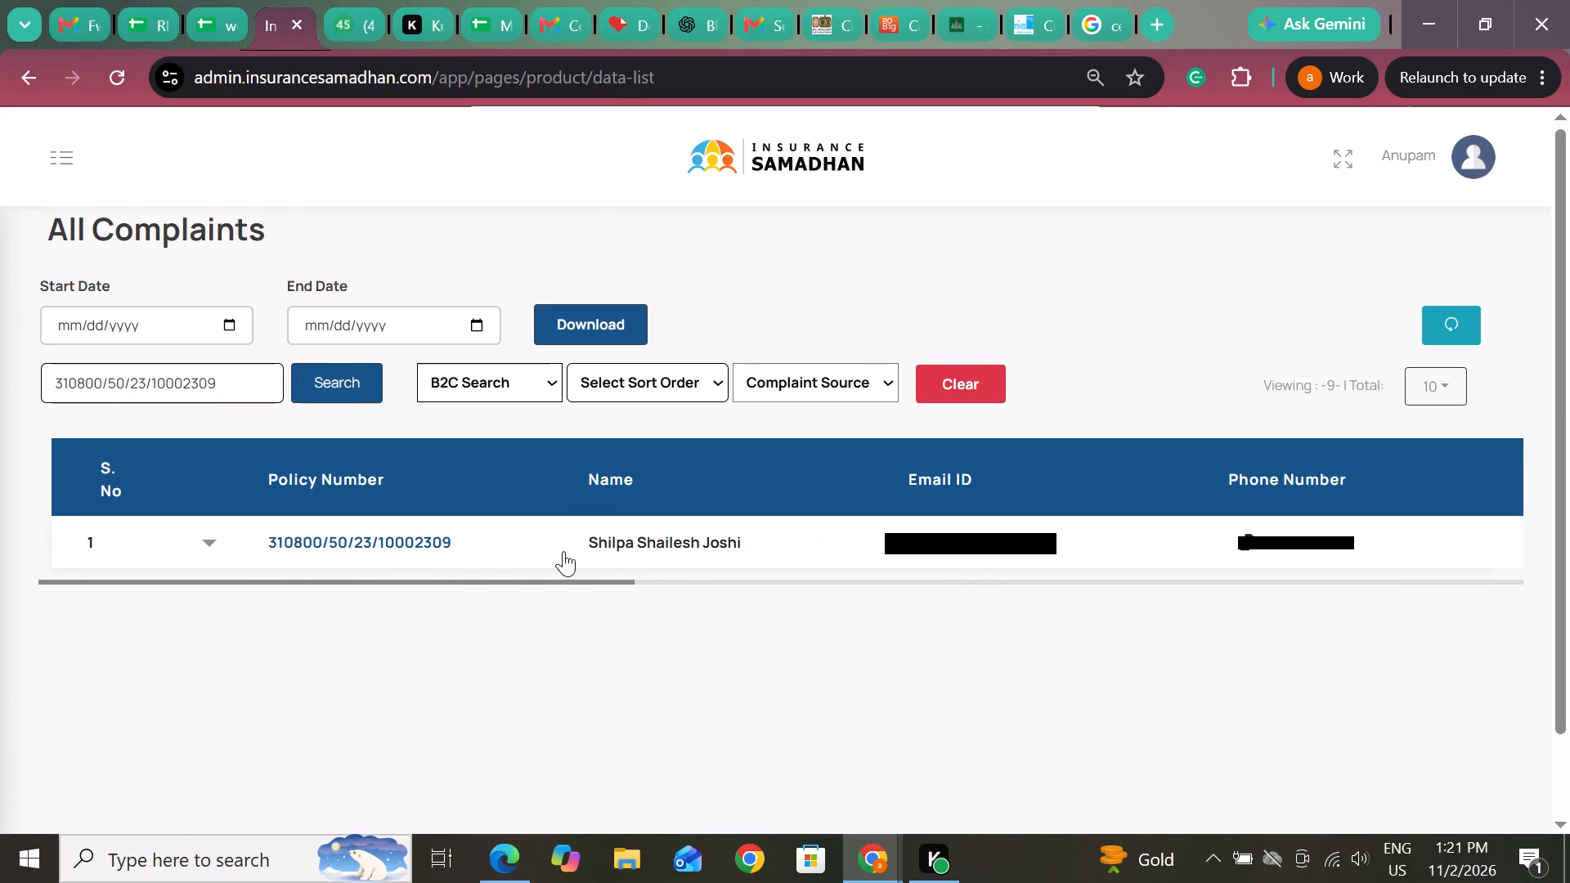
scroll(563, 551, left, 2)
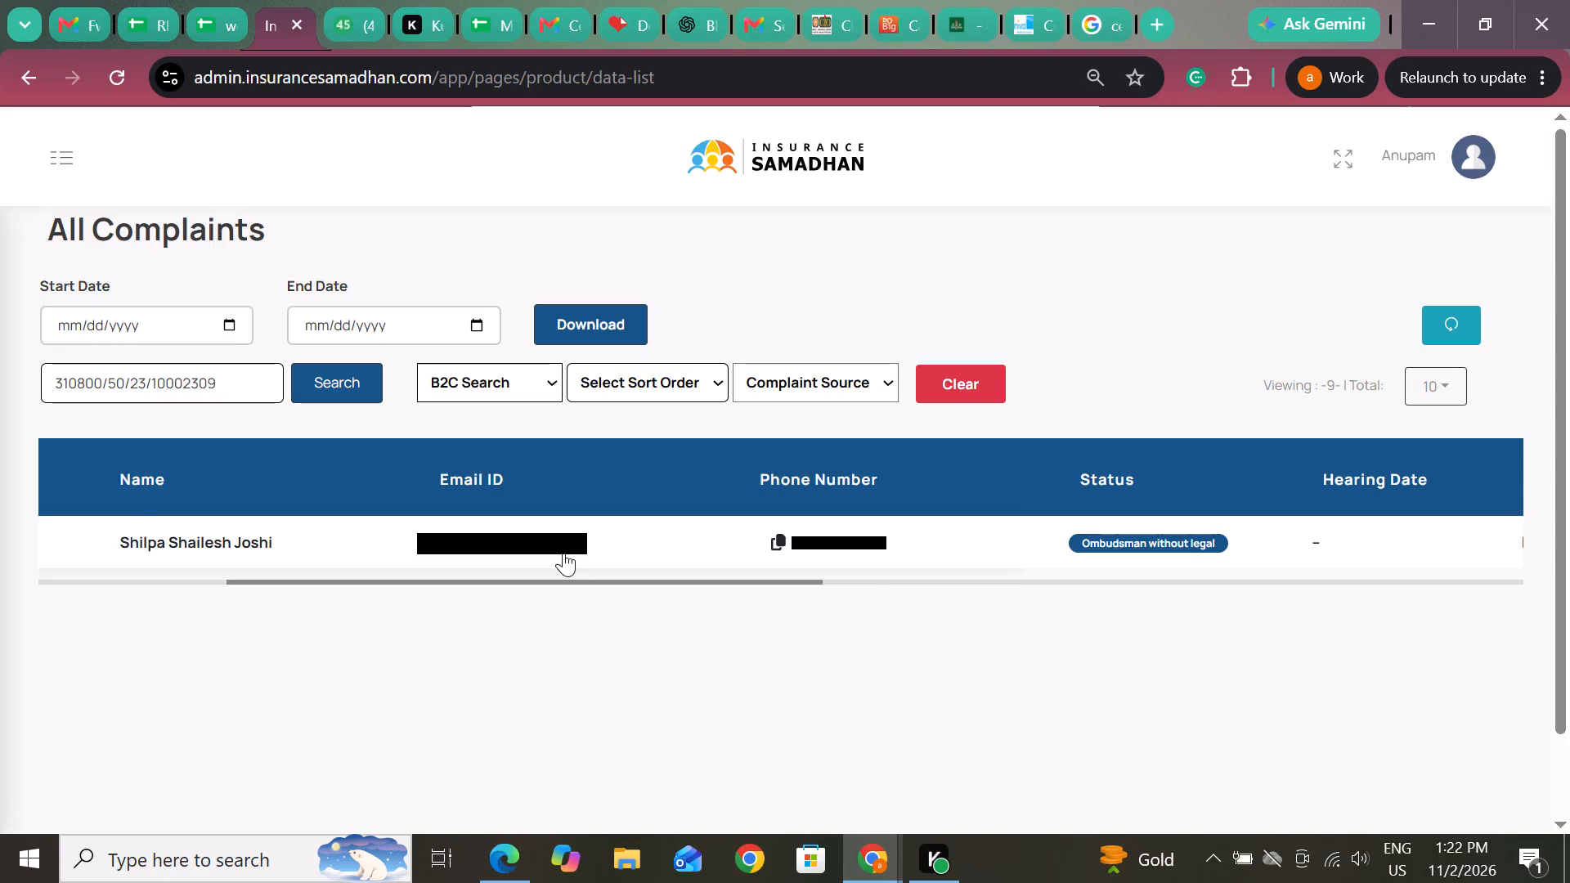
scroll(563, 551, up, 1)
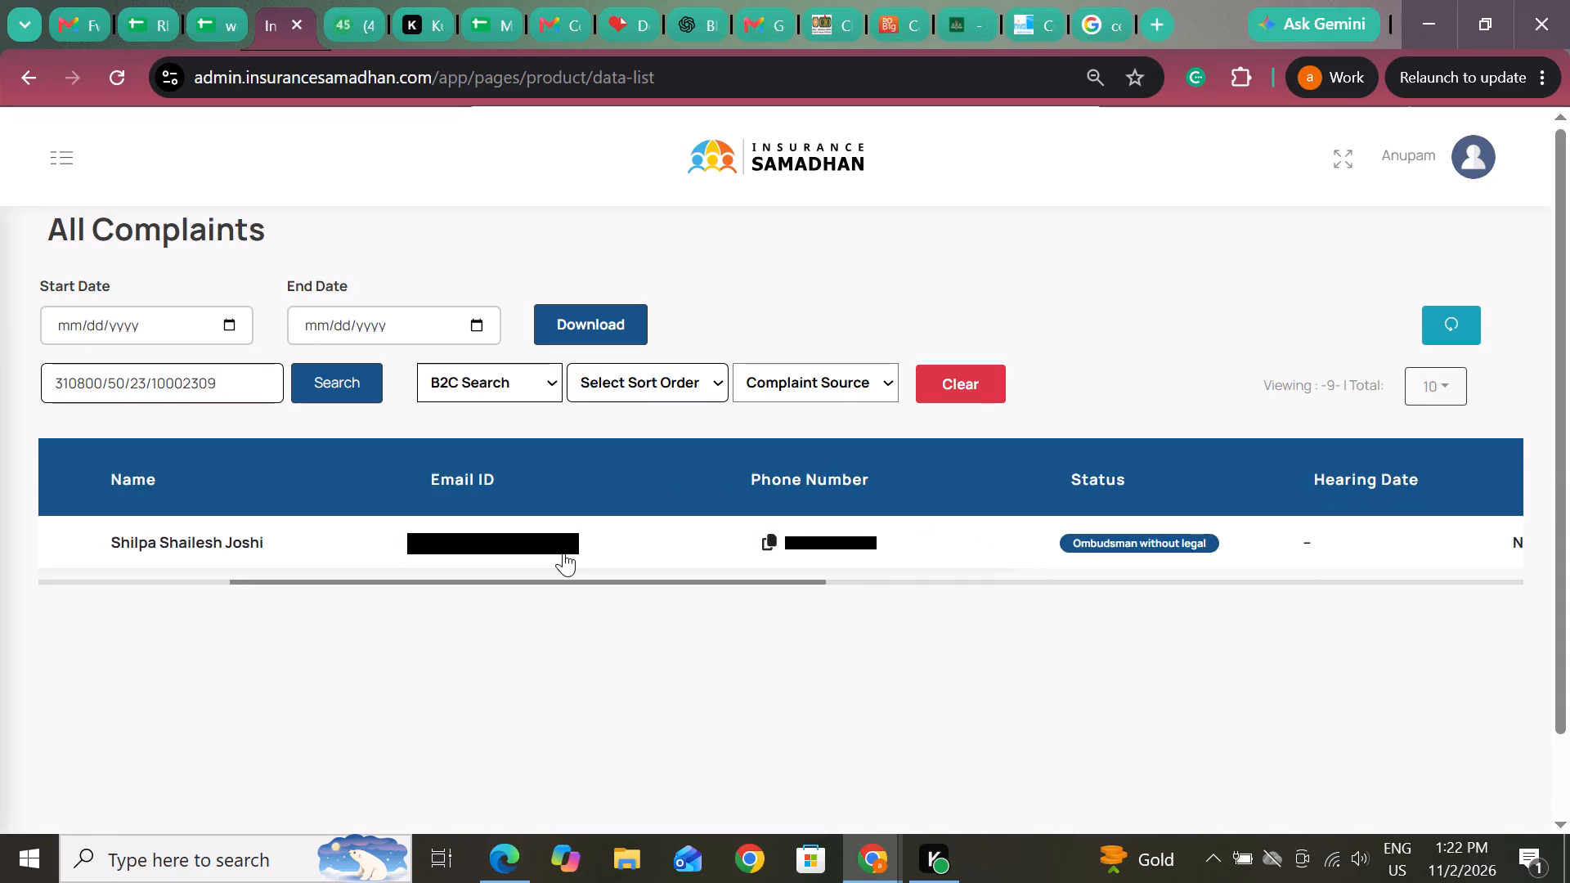
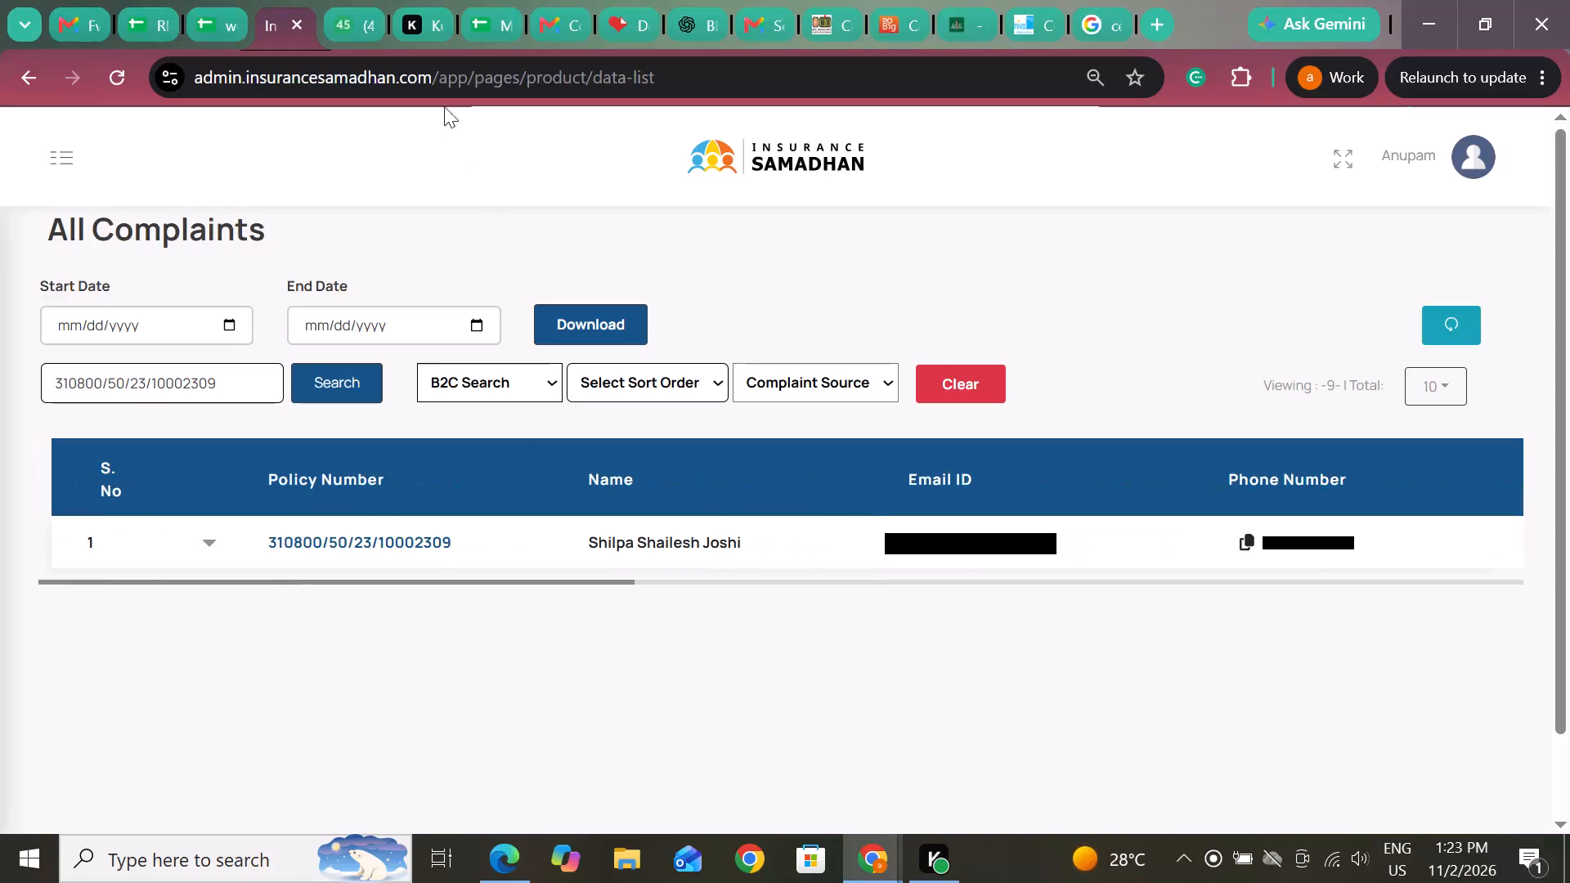
click(74, 8)
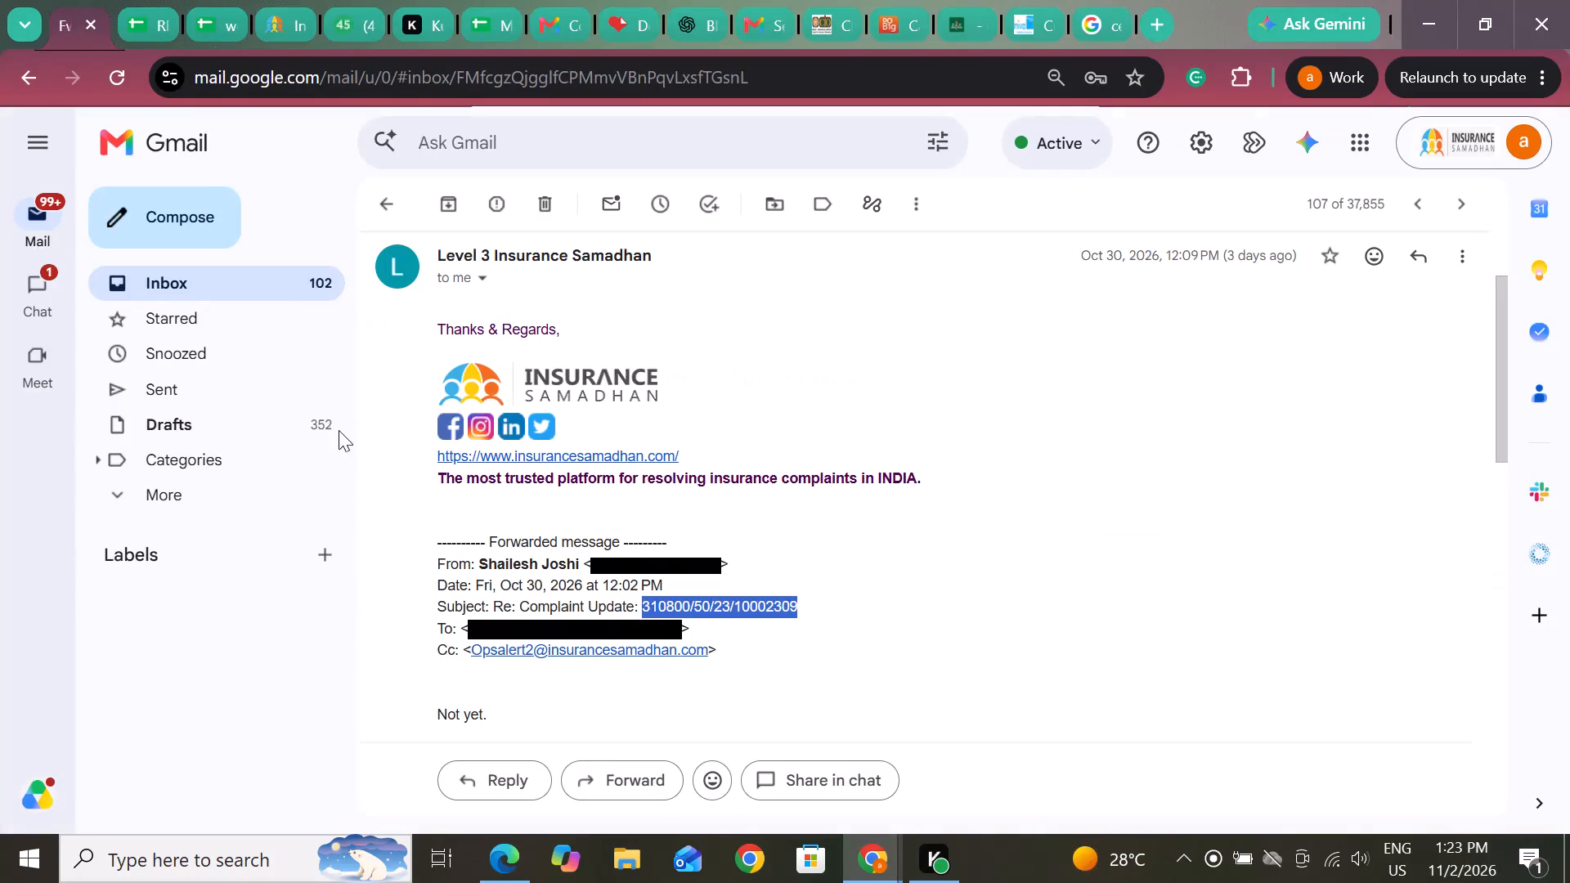
scroll(450, 428, down, 2)
scroll(505, 429, up, 4)
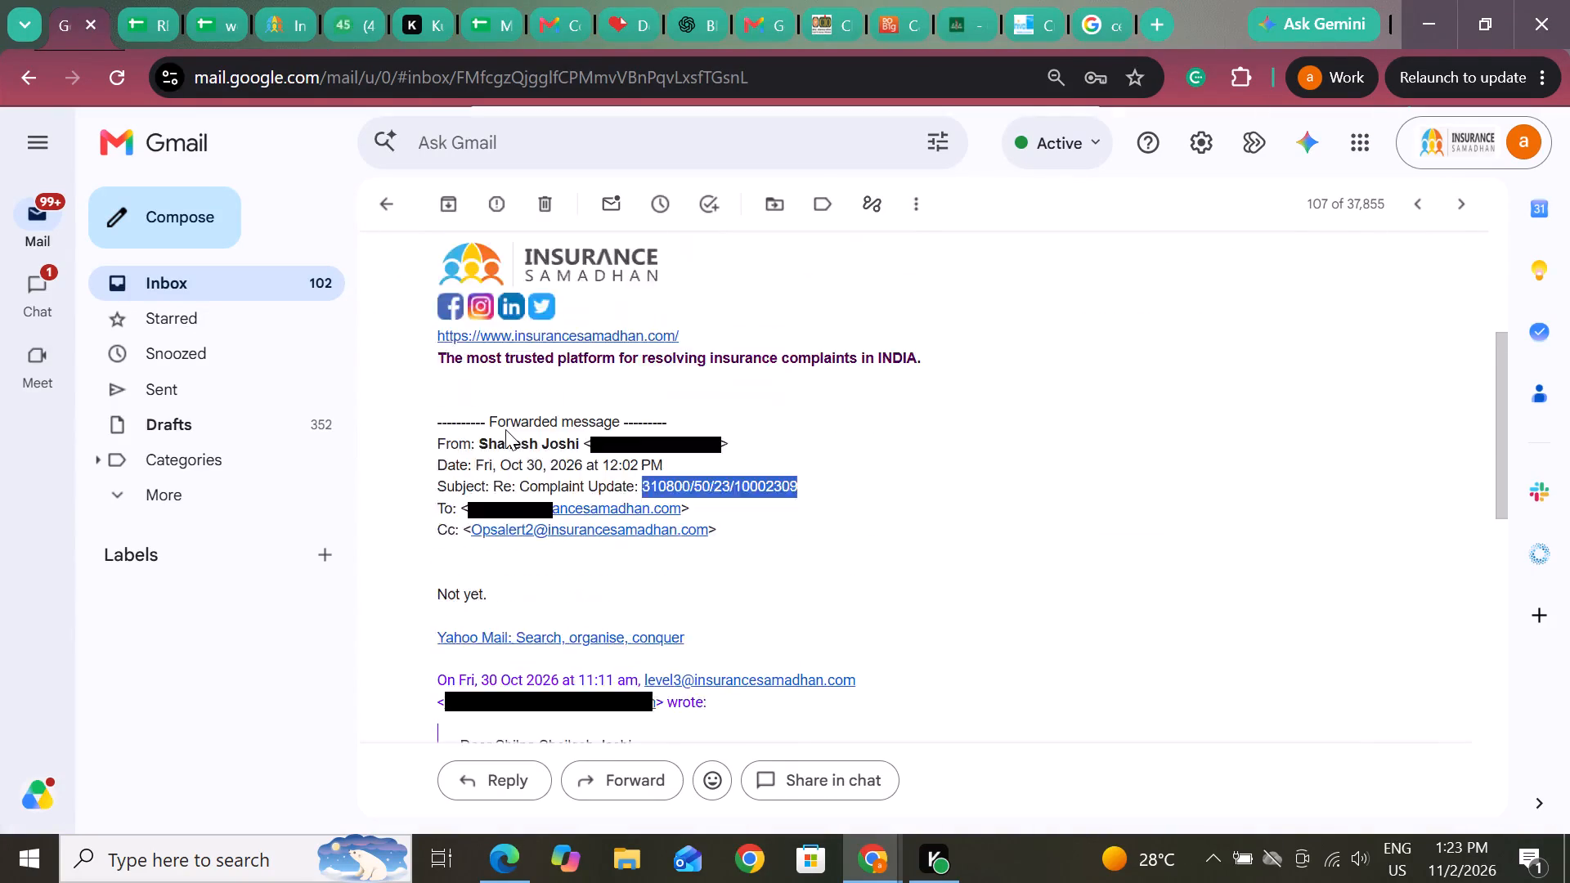
scroll(490, 394, down, 5)
Copy the customer's phone number from the matching row in the portal's All Complaints list and replace the number in the Smartflo dialer with it.
click(281, 25)
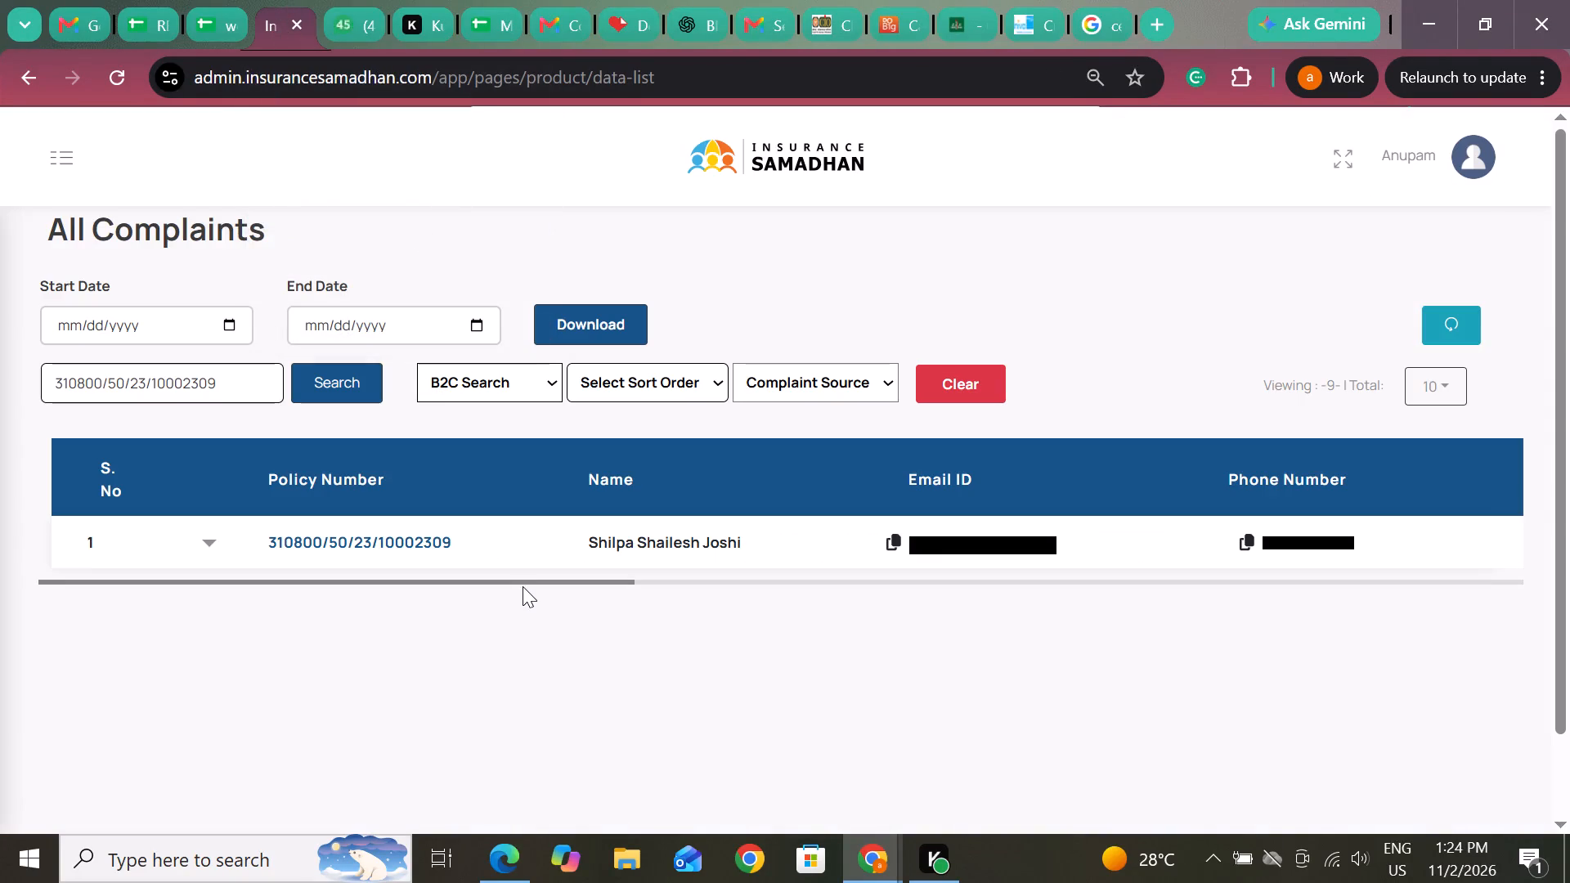
drag(519, 580, 647, 576)
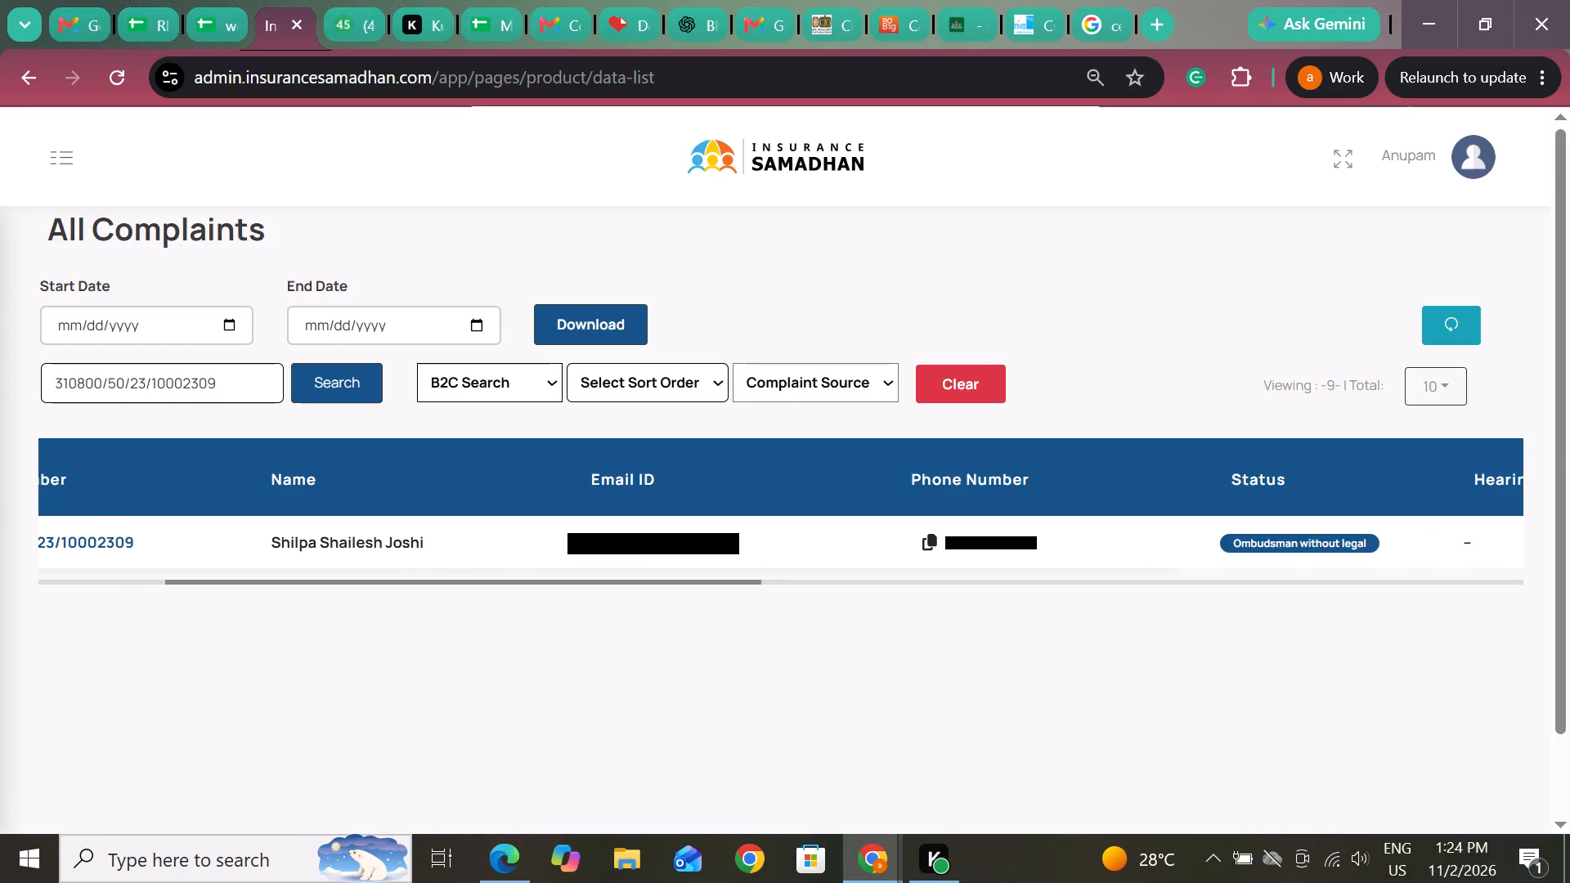
click(931, 537)
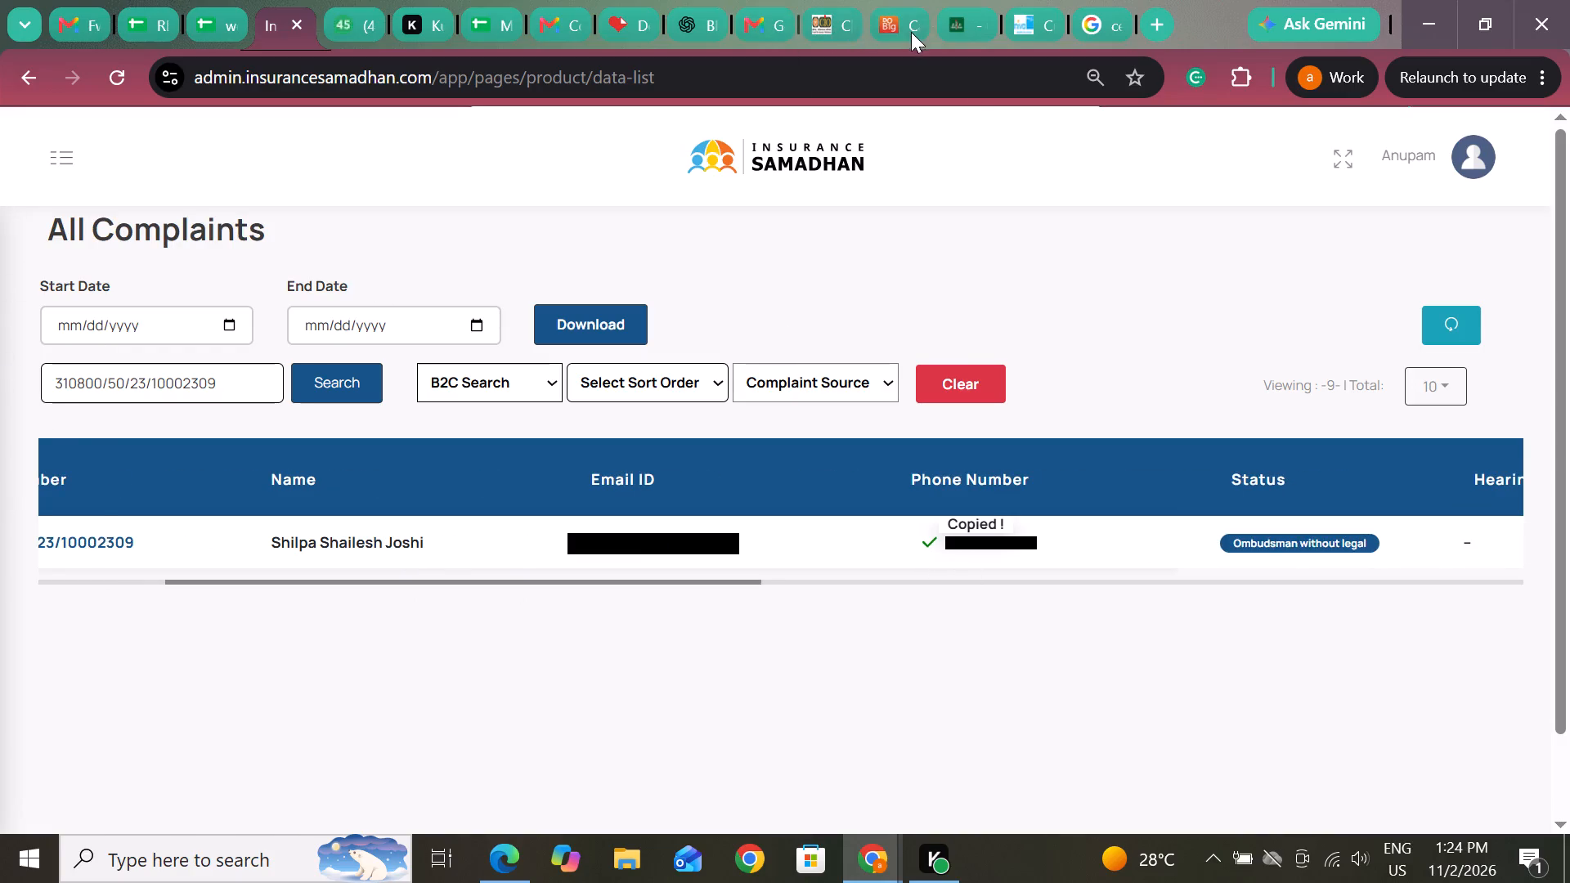
click(911, 32)
double_click(767, 276)
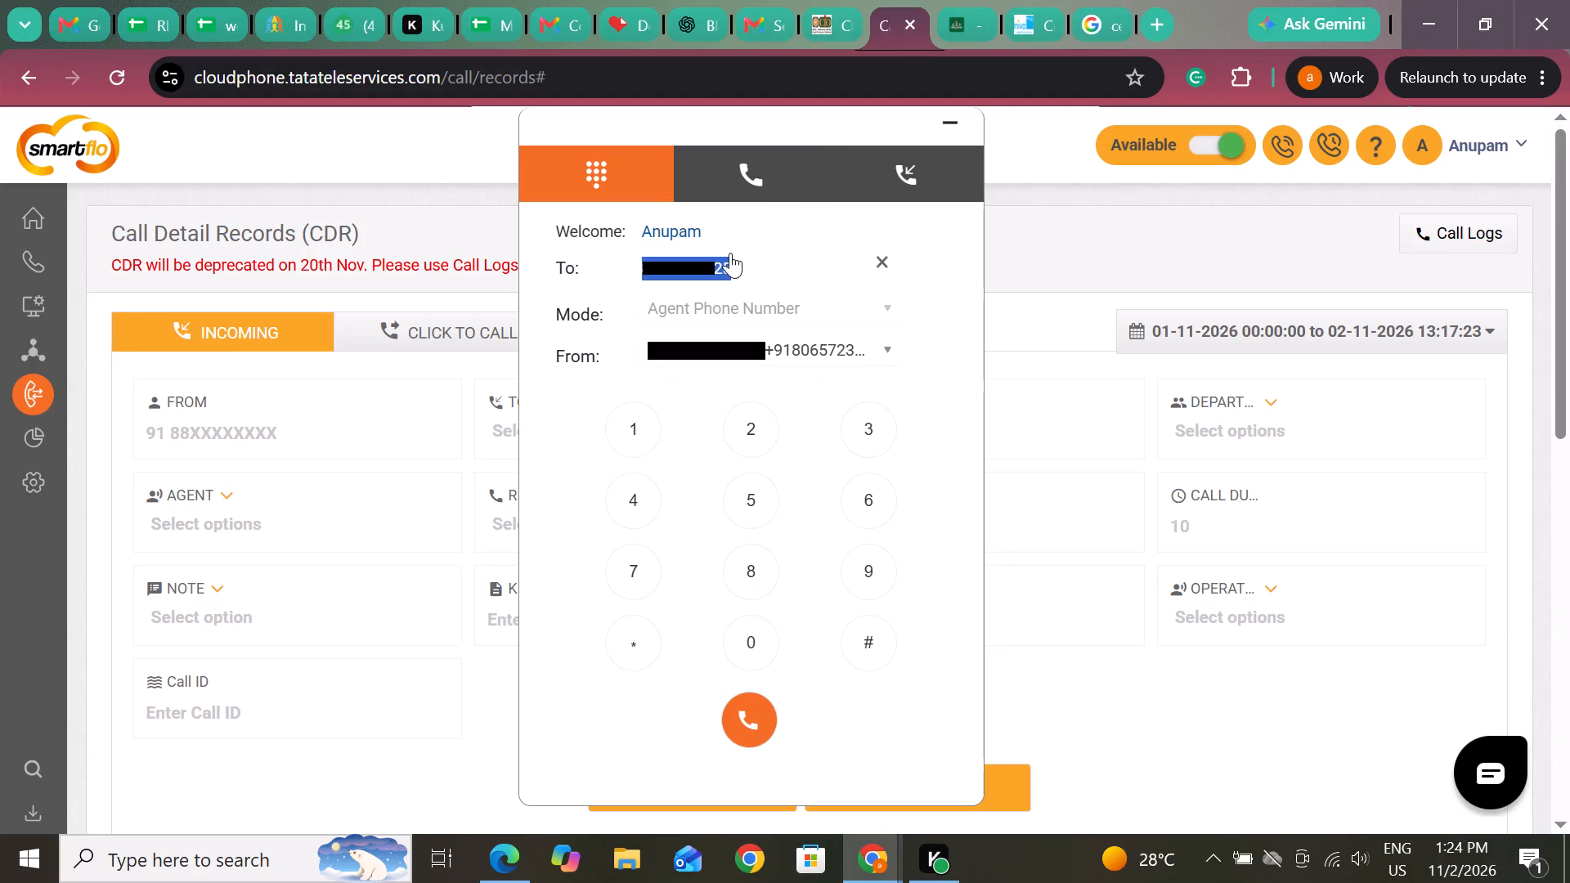
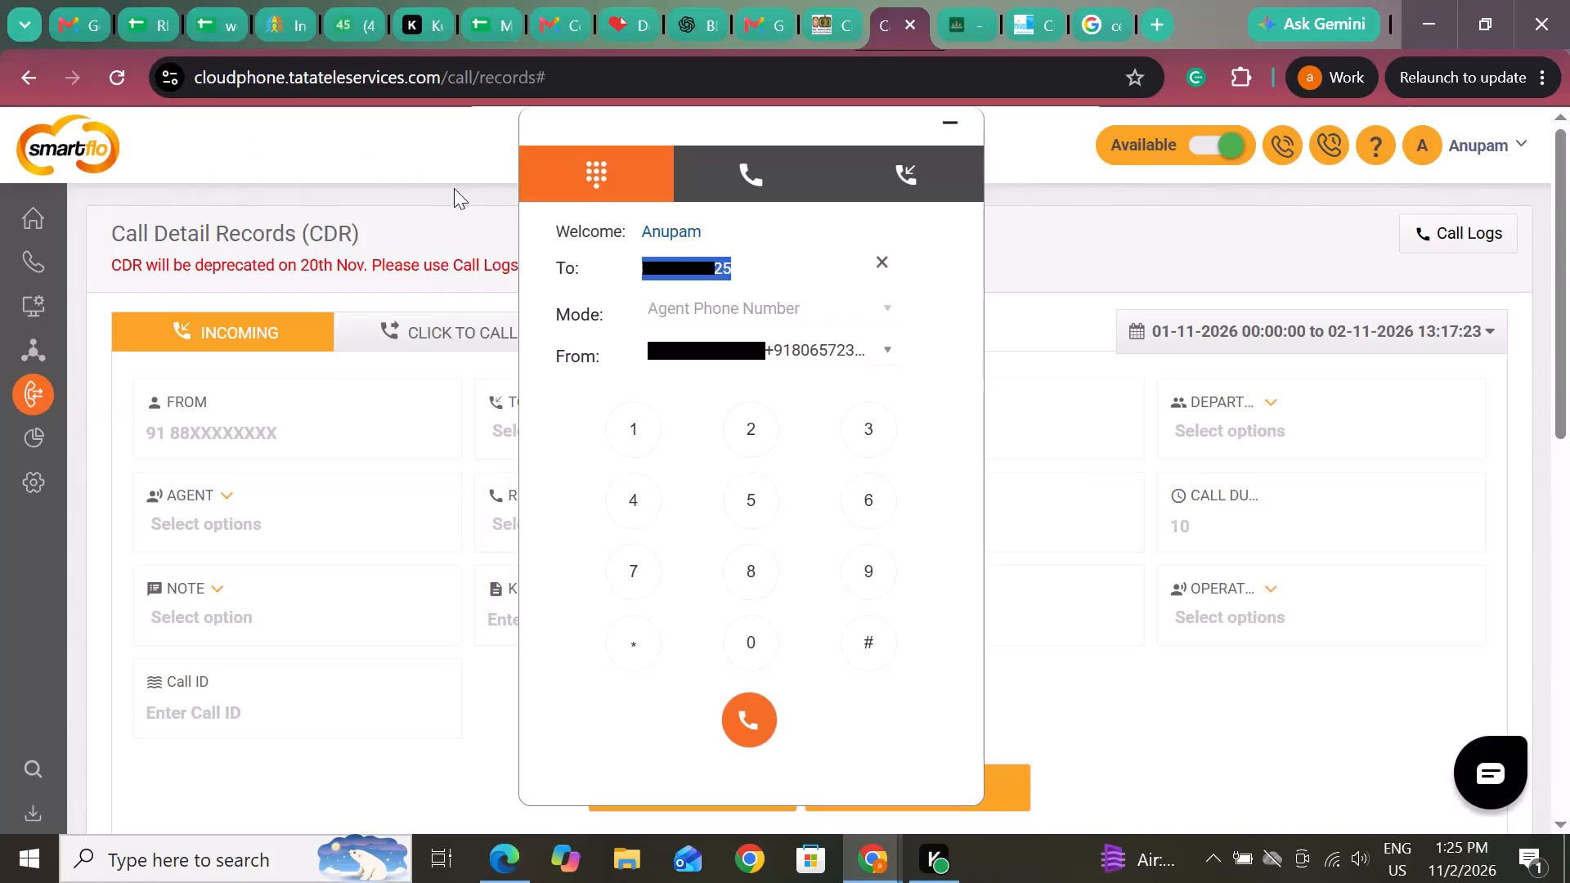
Examine the National Insurance complaint's row in the All Complaints list alongside the RESOLVED SHEET NOVEMBER 2026 and worksheet ombudsman 2026 spreadsheets.
click(285, 29)
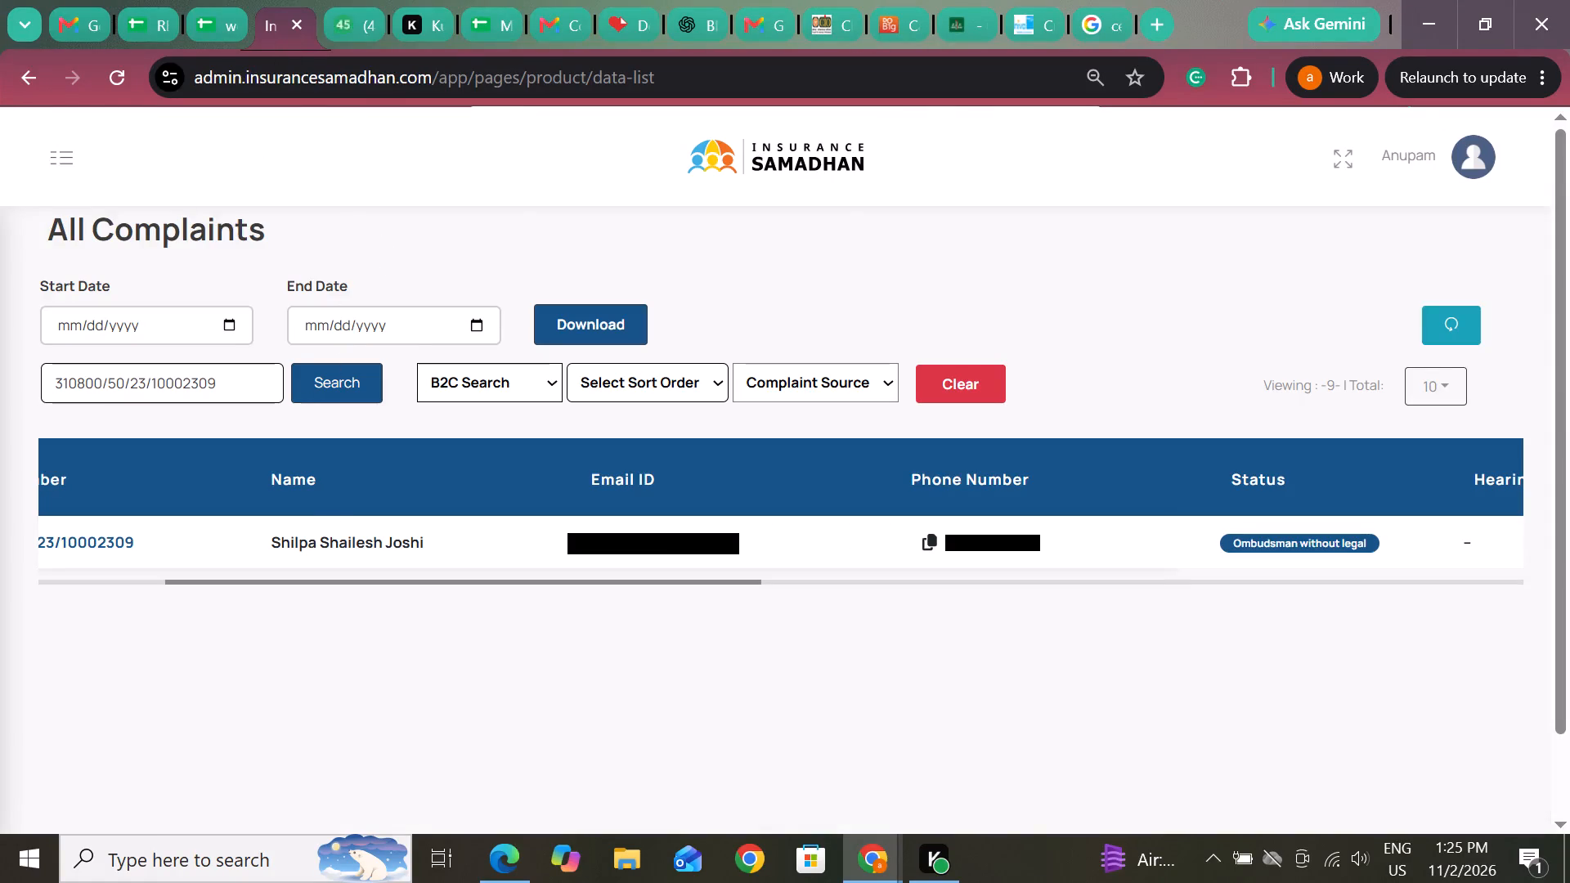
scroll(334, 519, left, 3)
scroll(540, 539, up, 1)
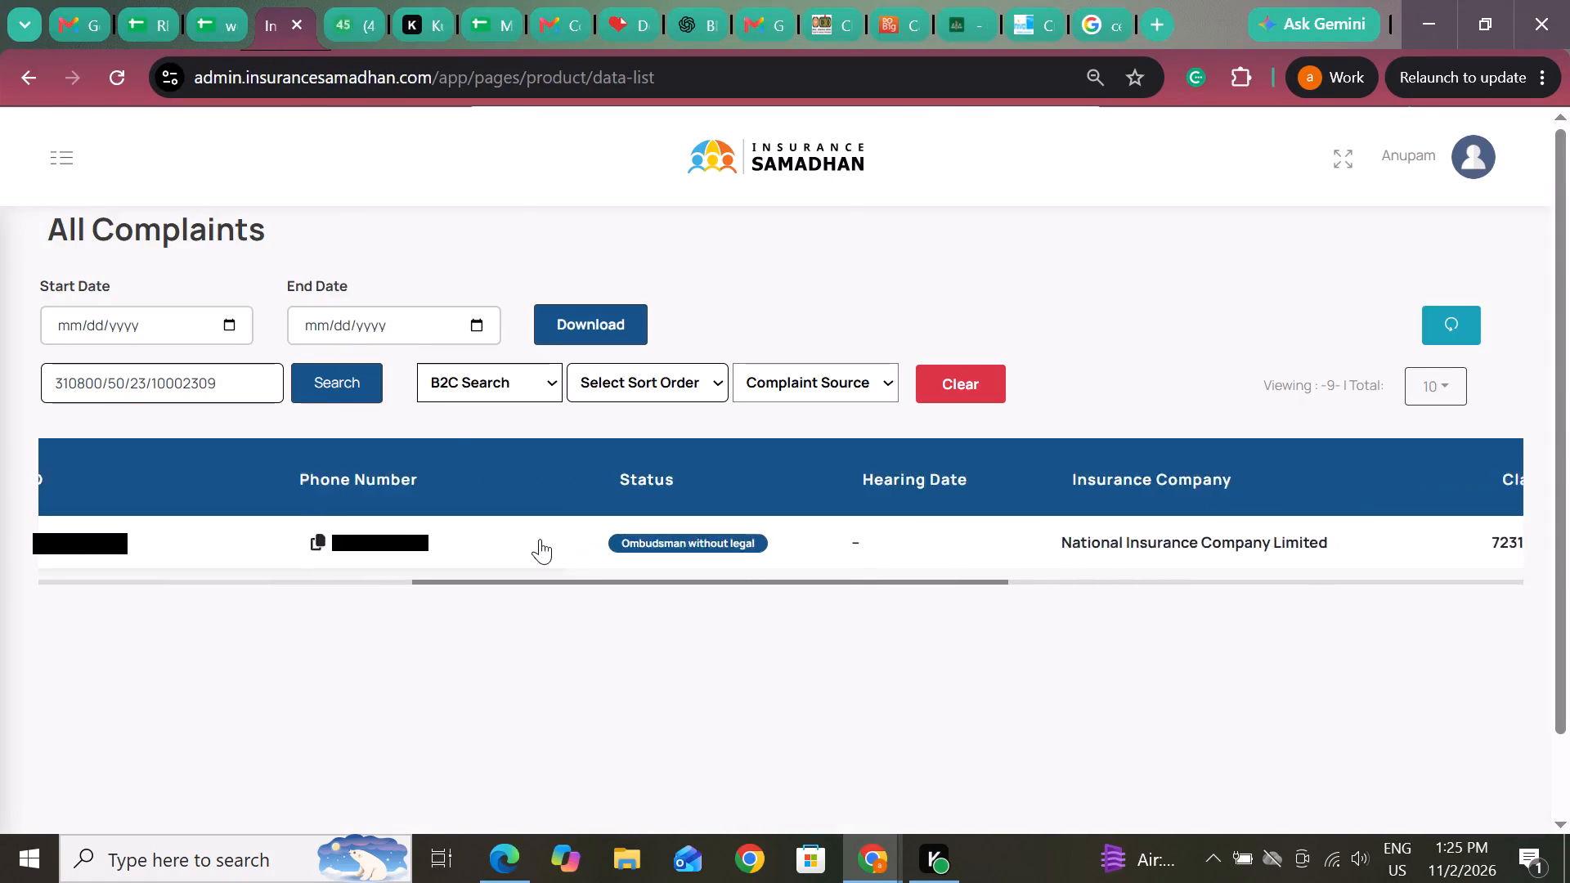
scroll(540, 539, up, 1)
scroll(554, 602, left, 3)
click(140, 38)
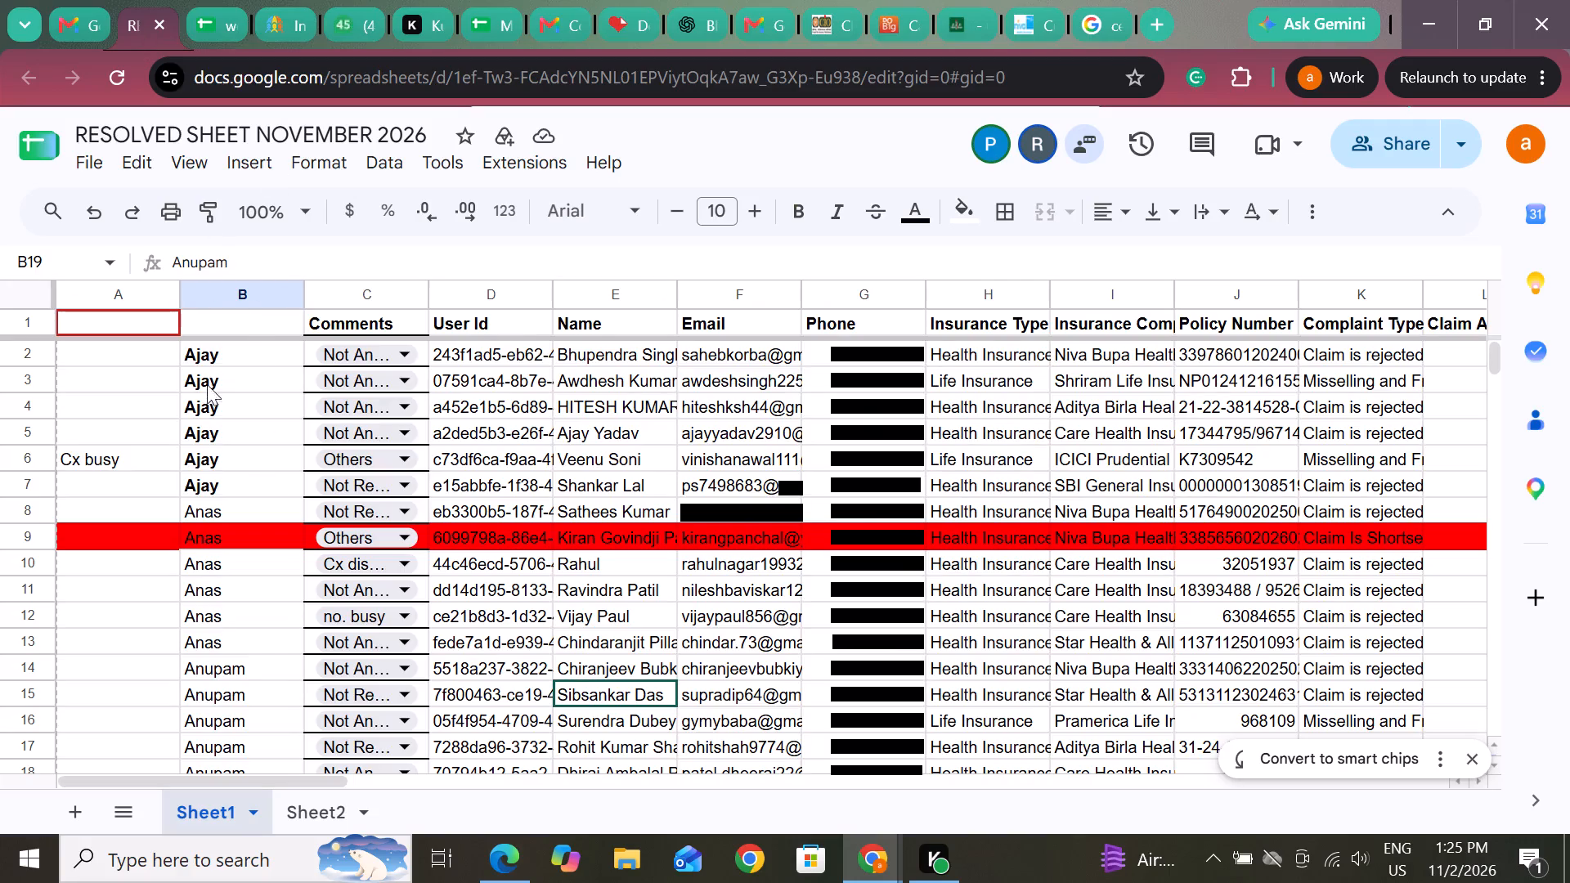
click(269, 34)
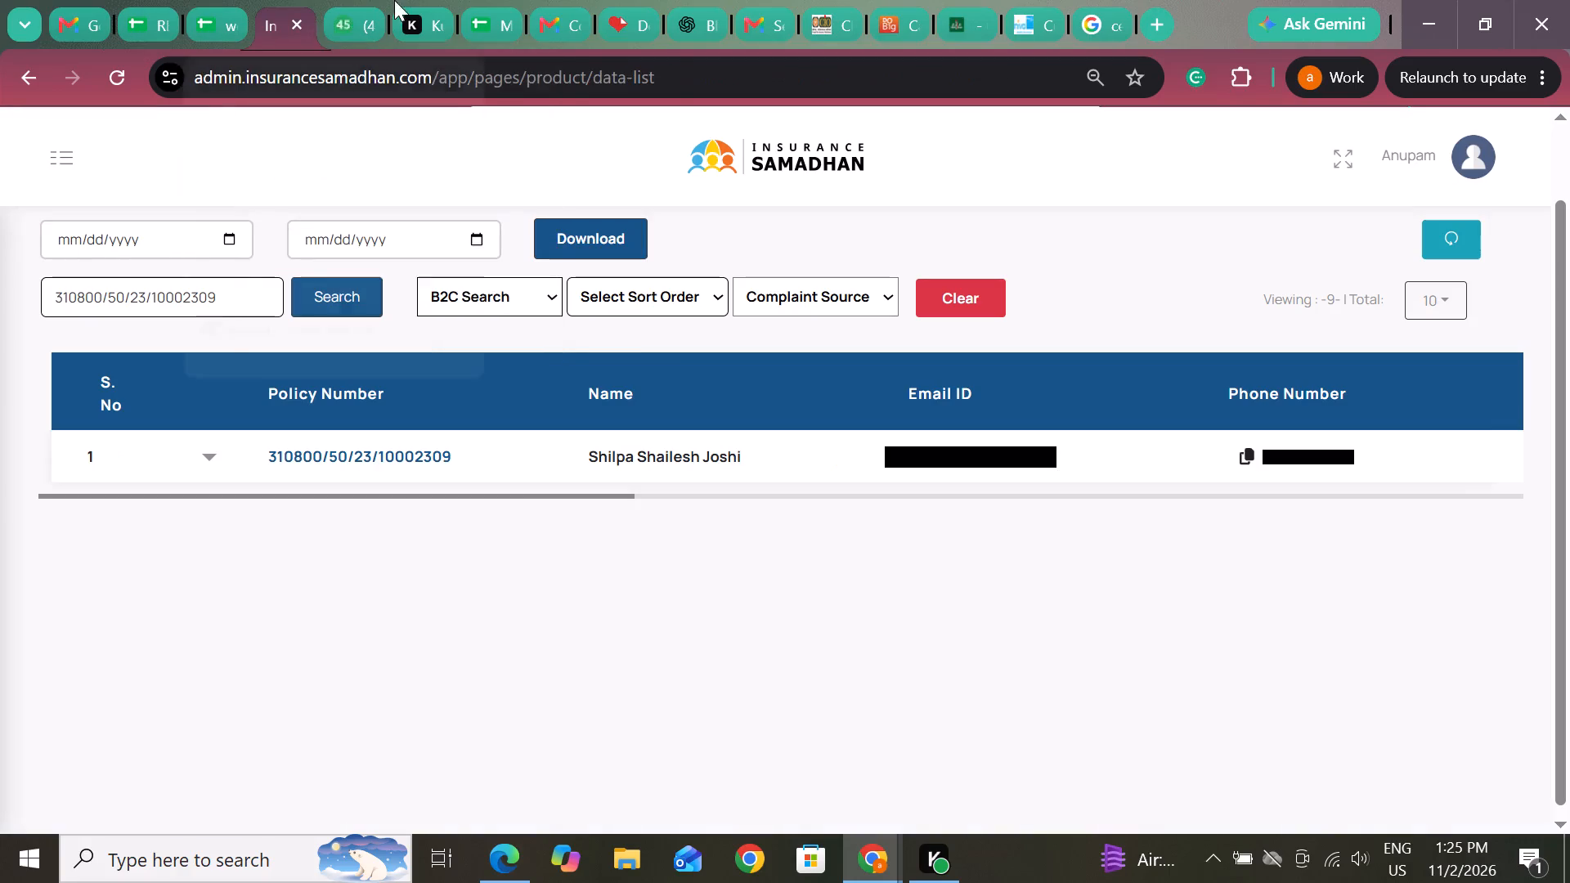
scroll(499, 448, left, 2)
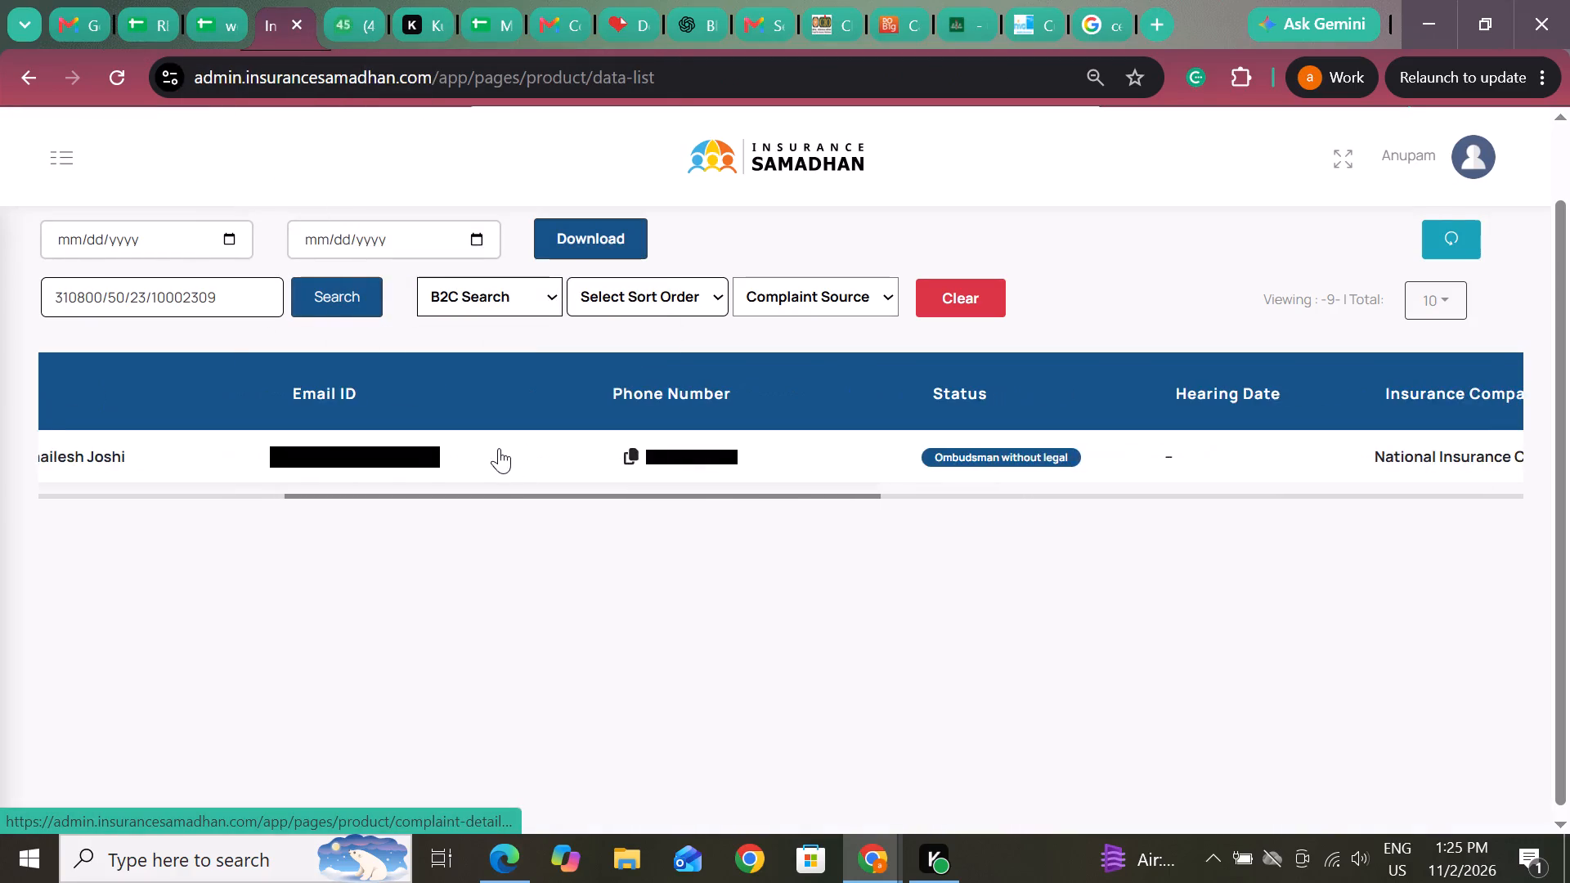
scroll(499, 448, left, 2)
click(133, 42)
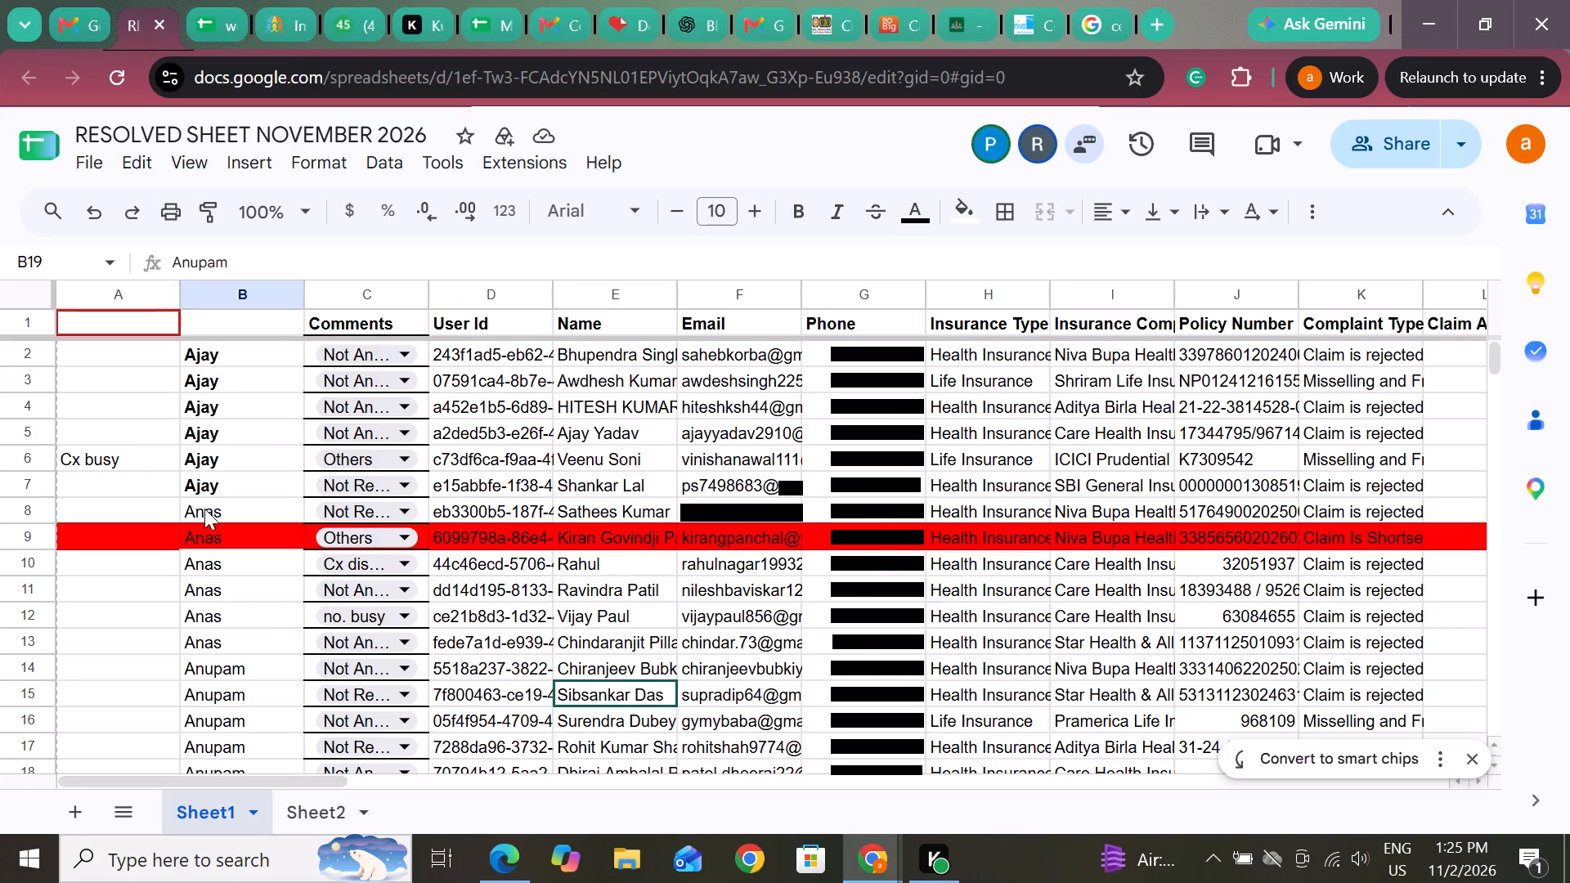
click(235, 31)
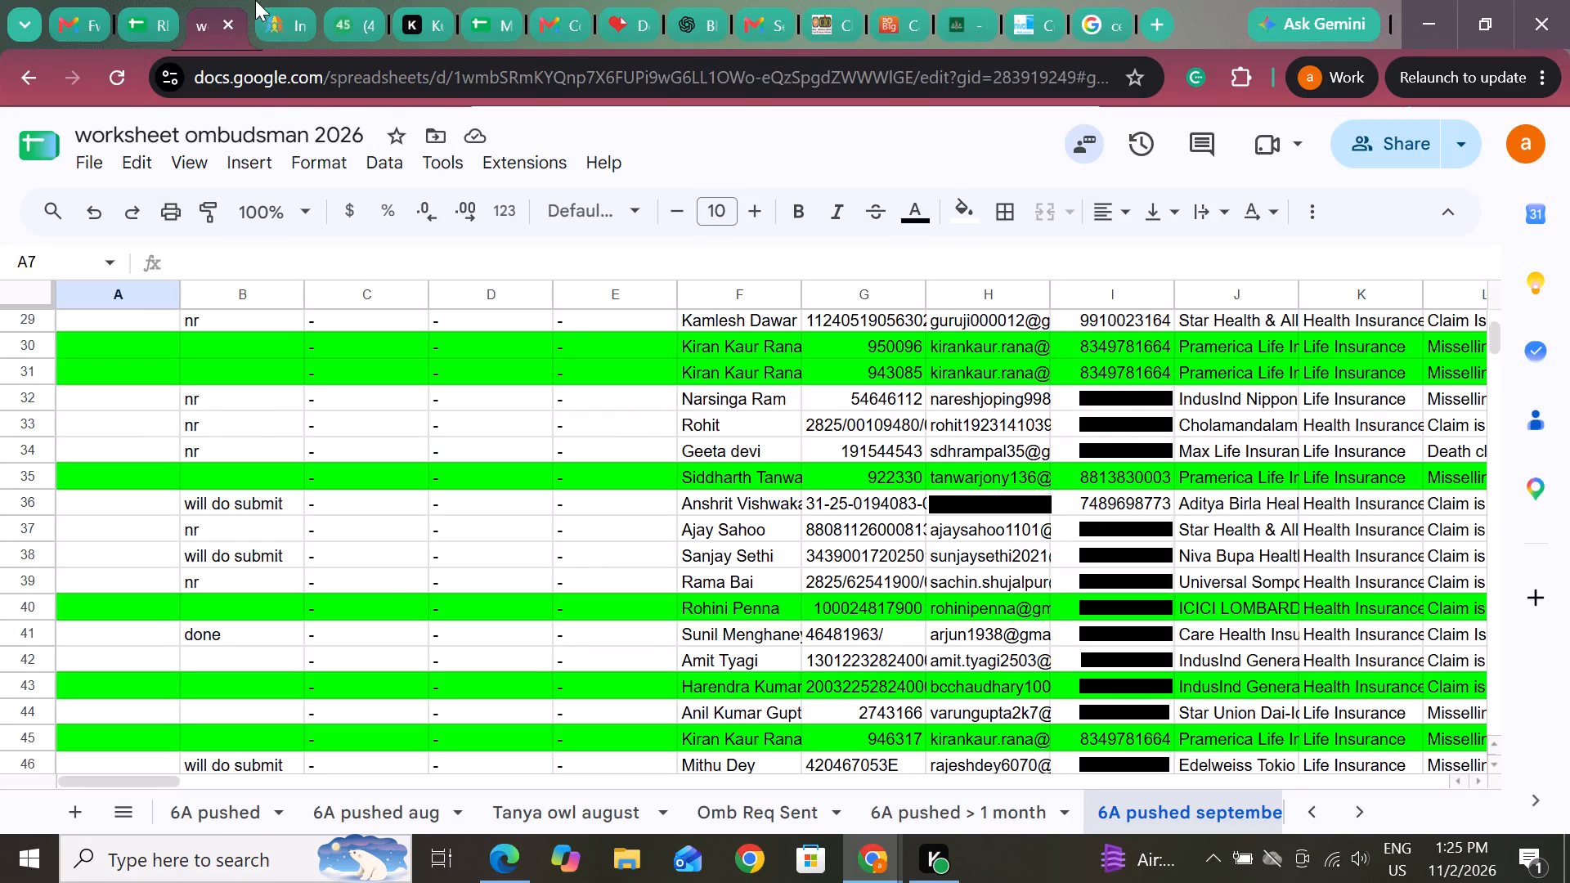
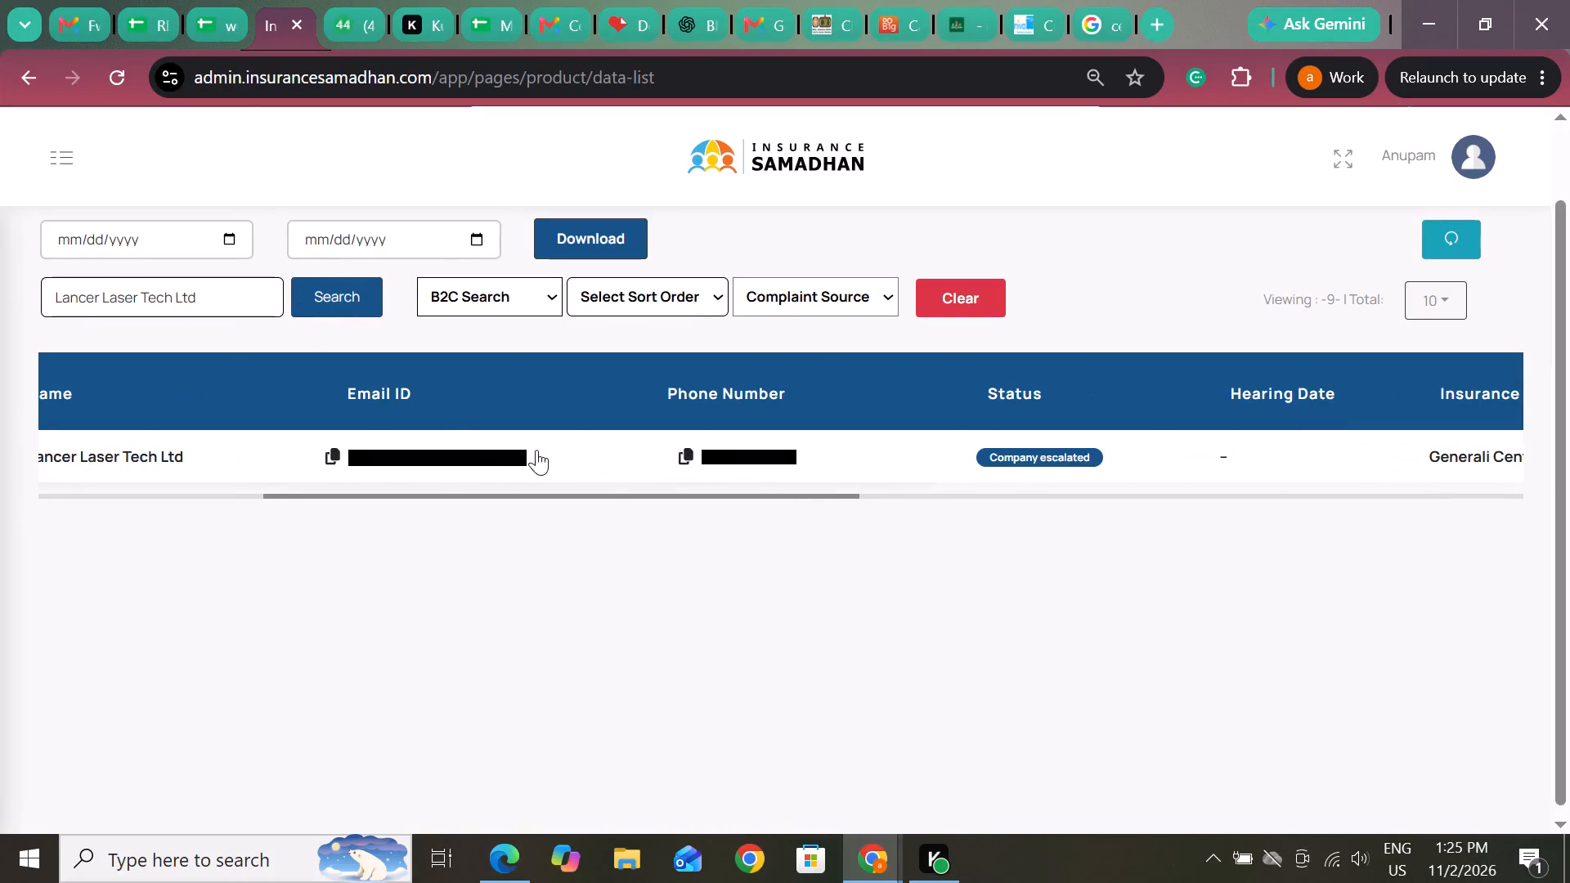
scroll(571, 455, left, 5)
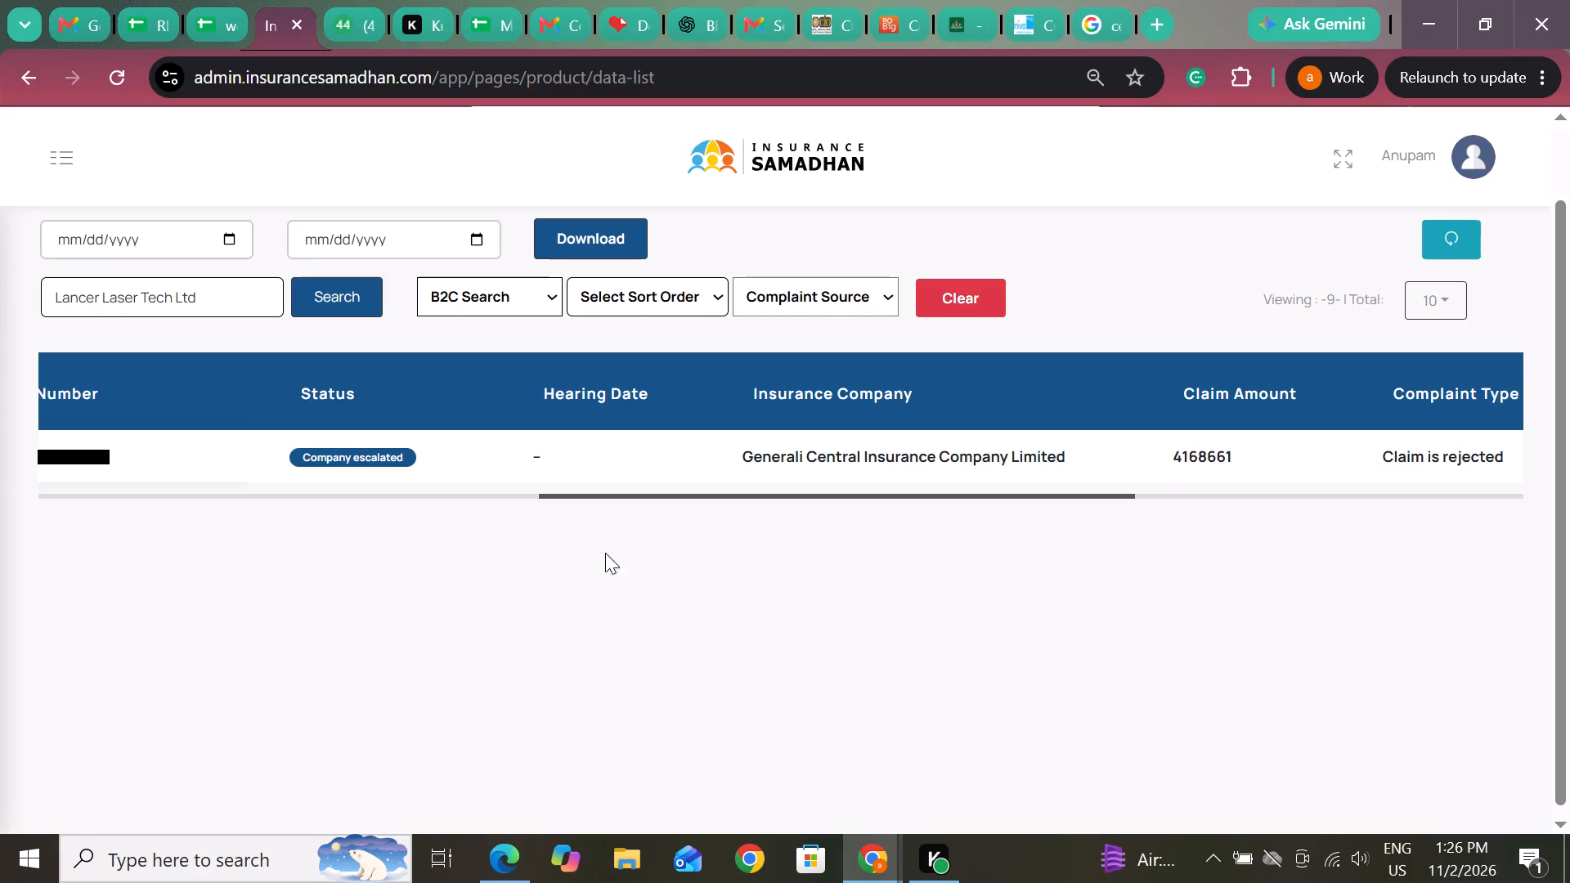
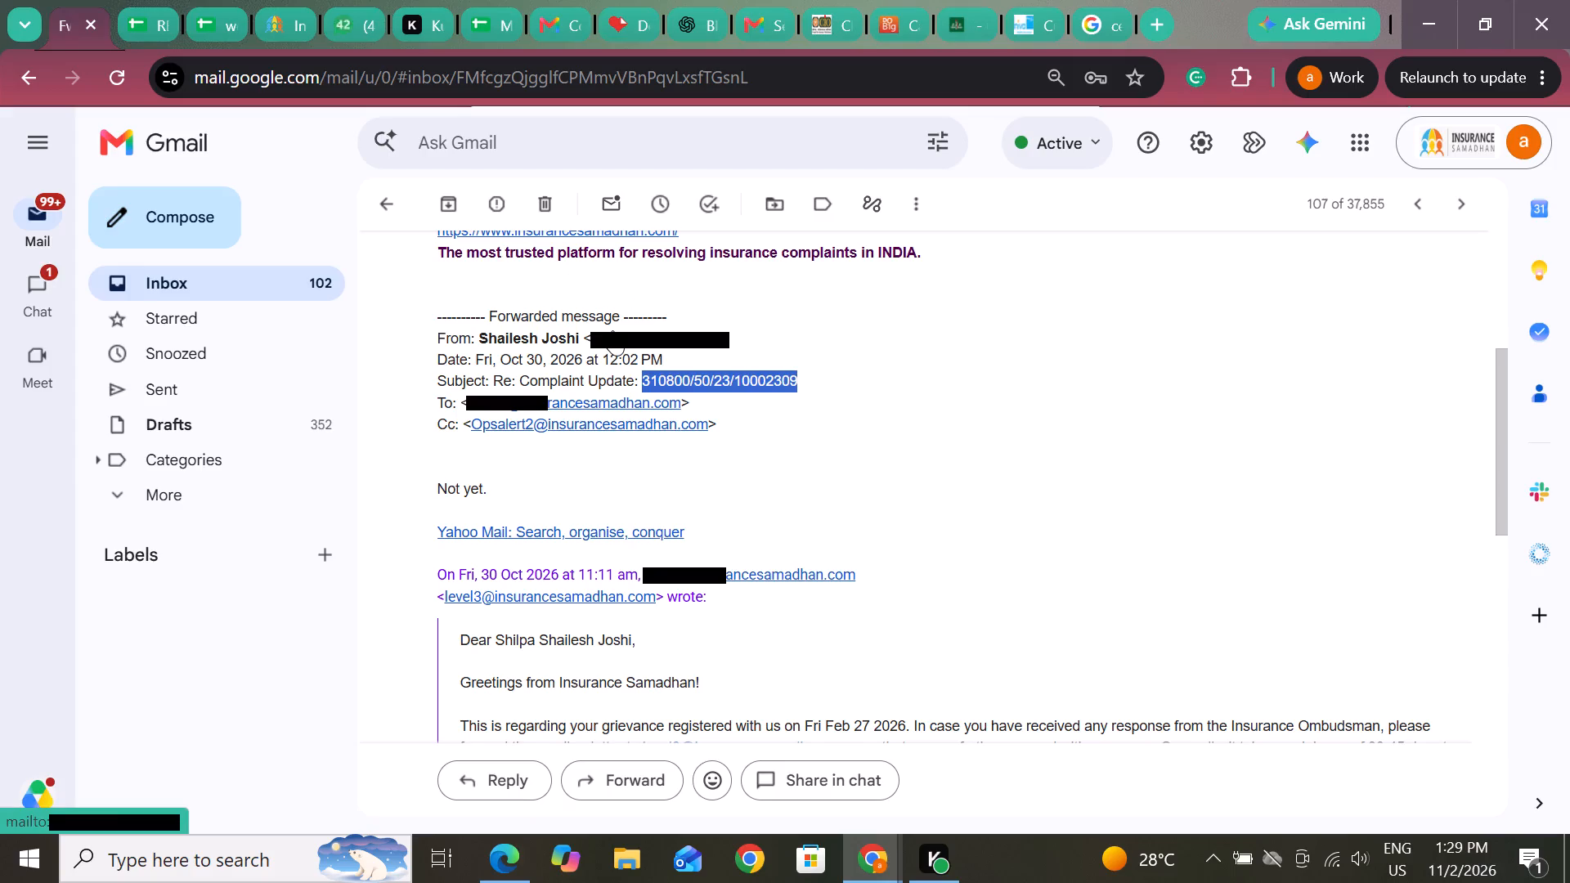
Switch from the forwarded complaint email to the complaints list in the Insurance Samadhan portal.
click(271, 33)
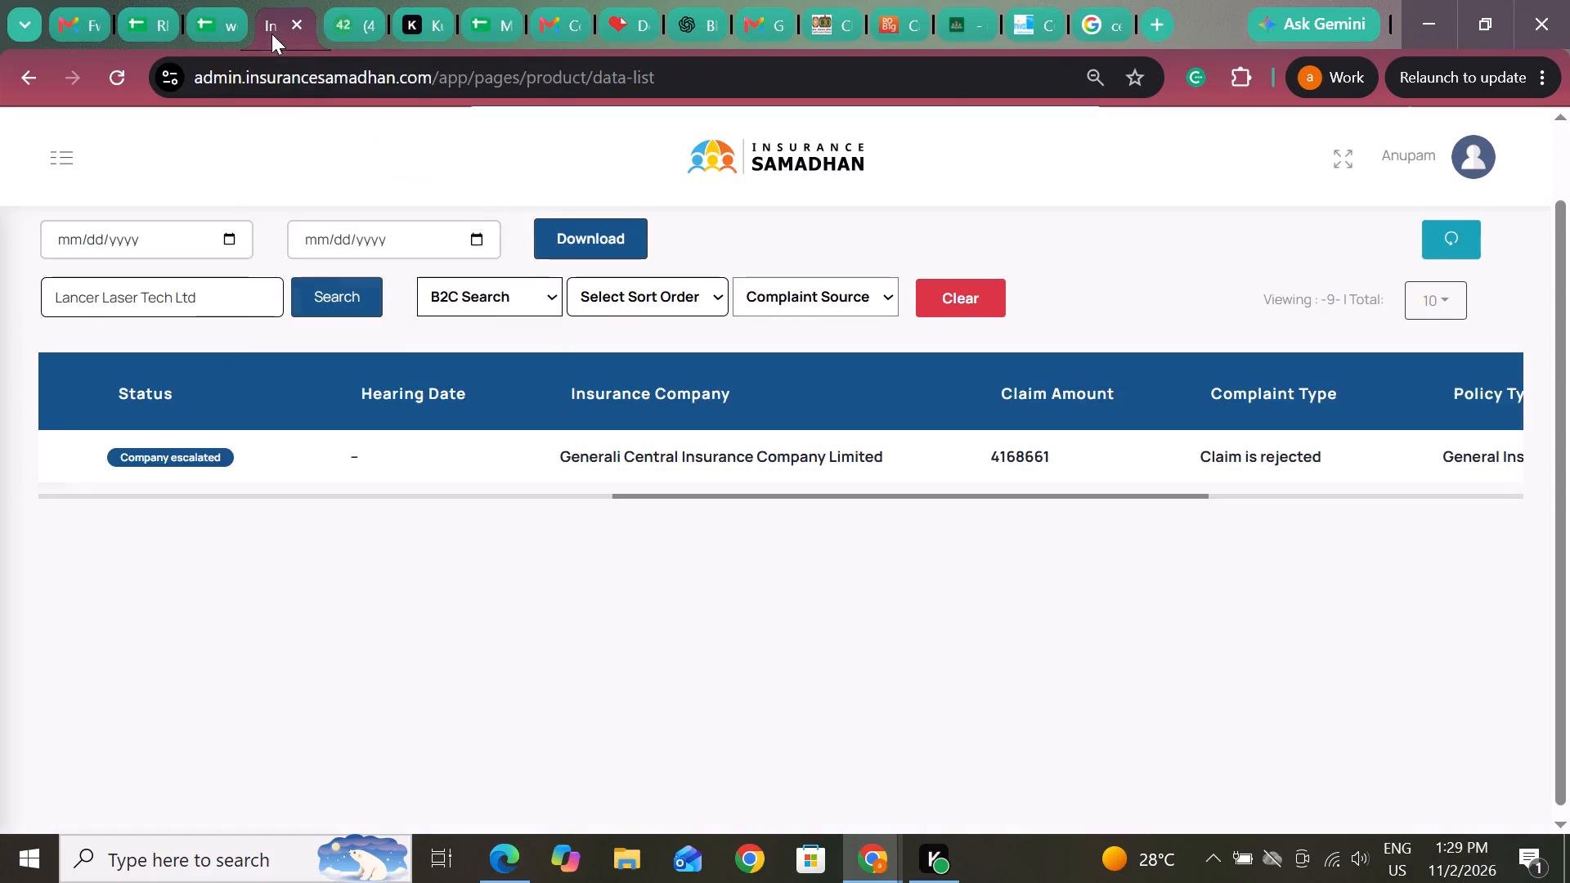
scroll(512, 443, up, 1)
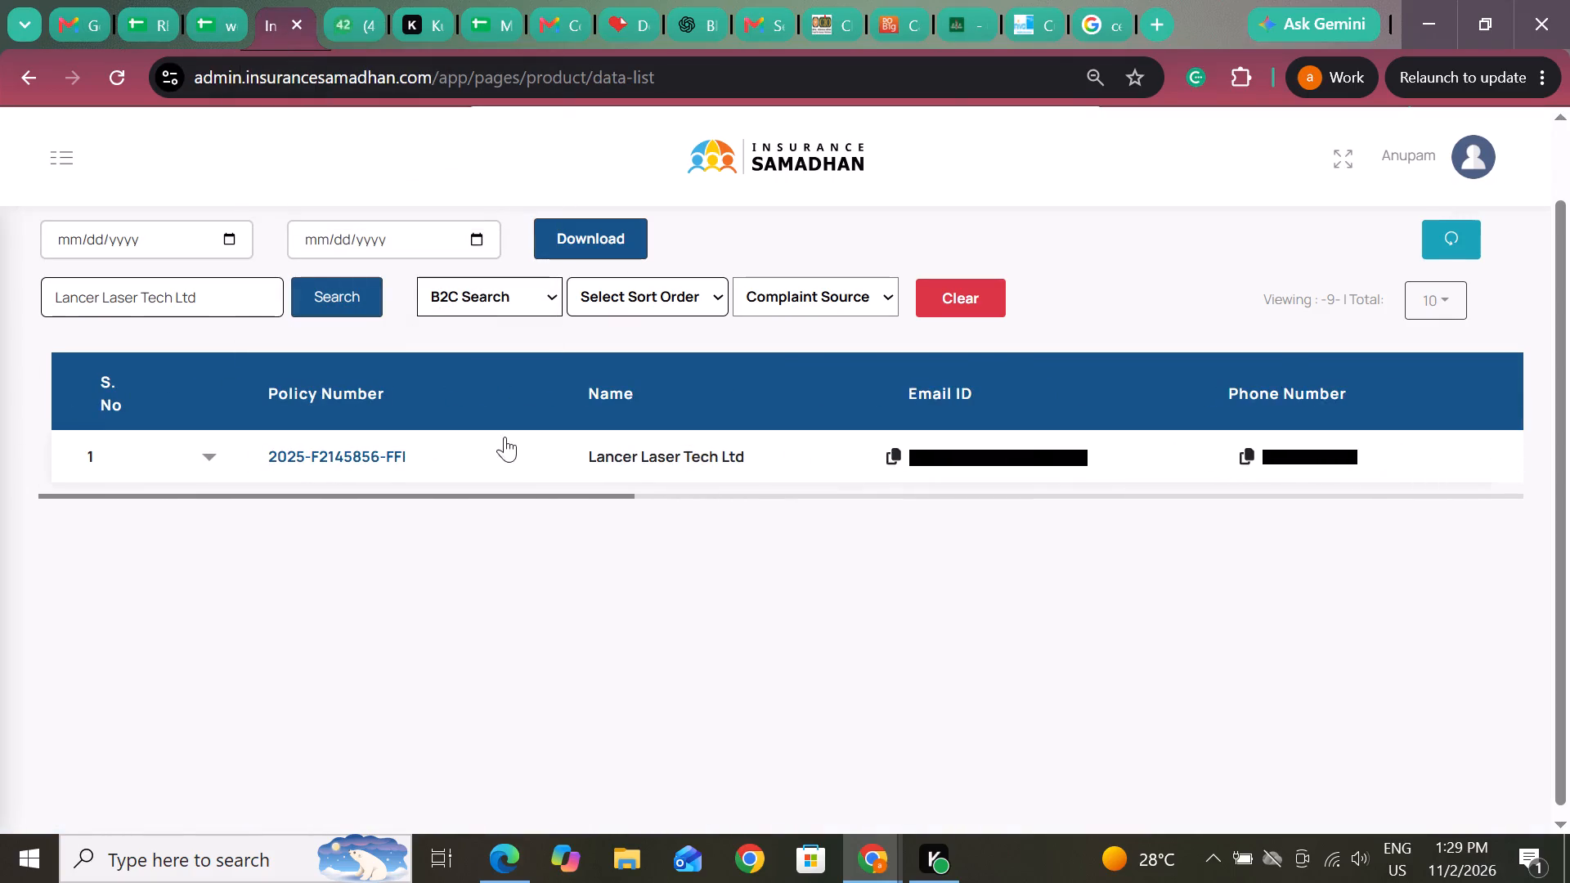
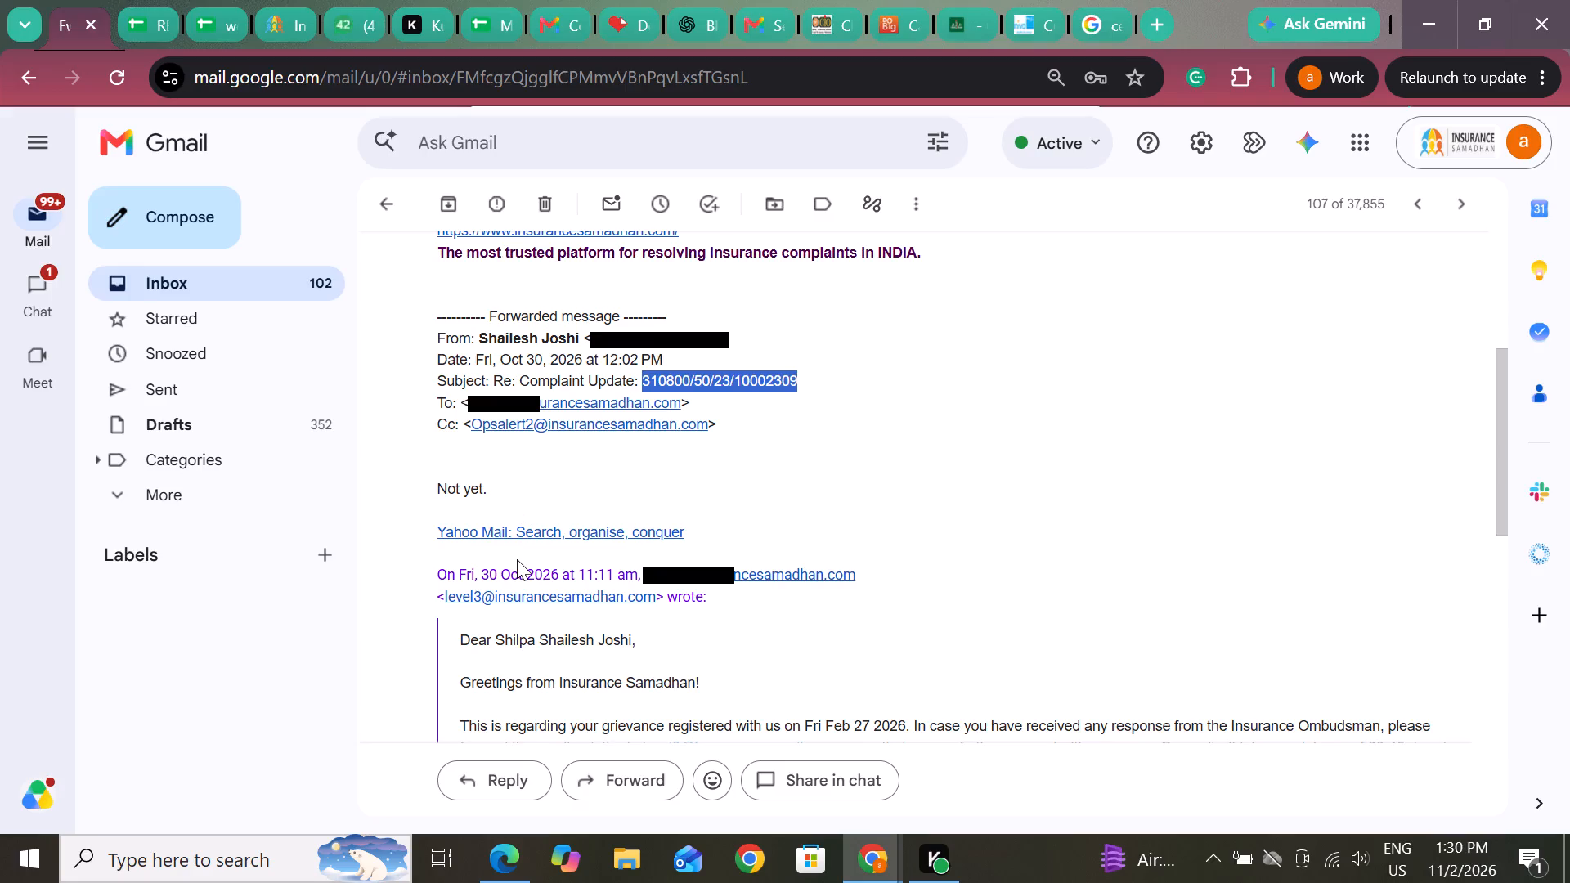
Read through the forwarded complaint update email, including the customer's reply and the quoted grievance message.
scroll(497, 361, down, 2)
scroll(512, 425, down, 2)
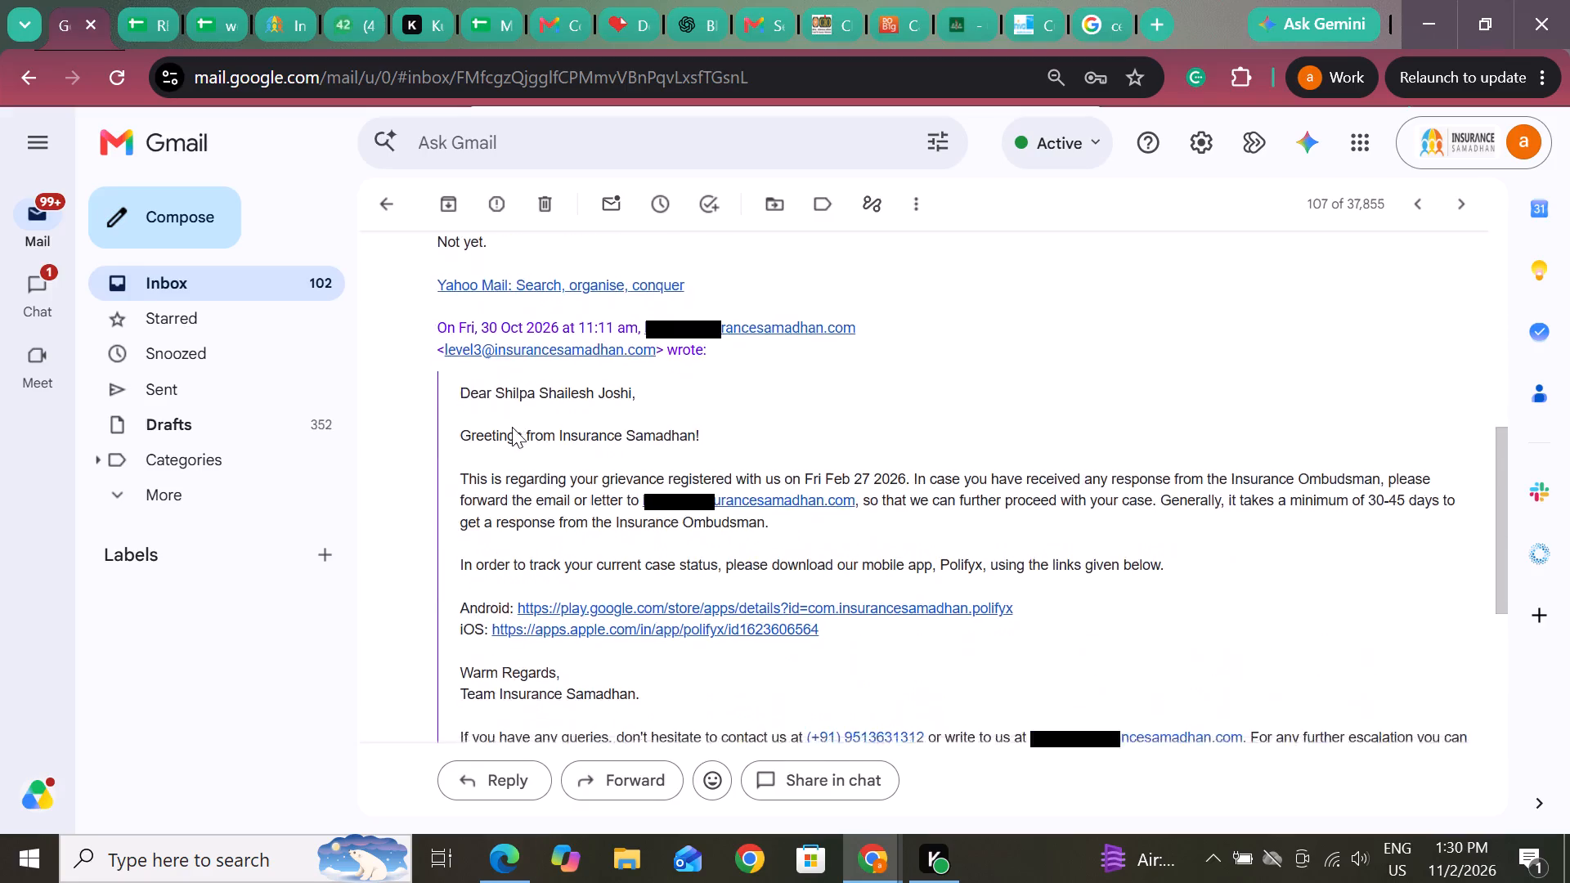
scroll(512, 427, down, 8)
scroll(536, 473, up, 2)
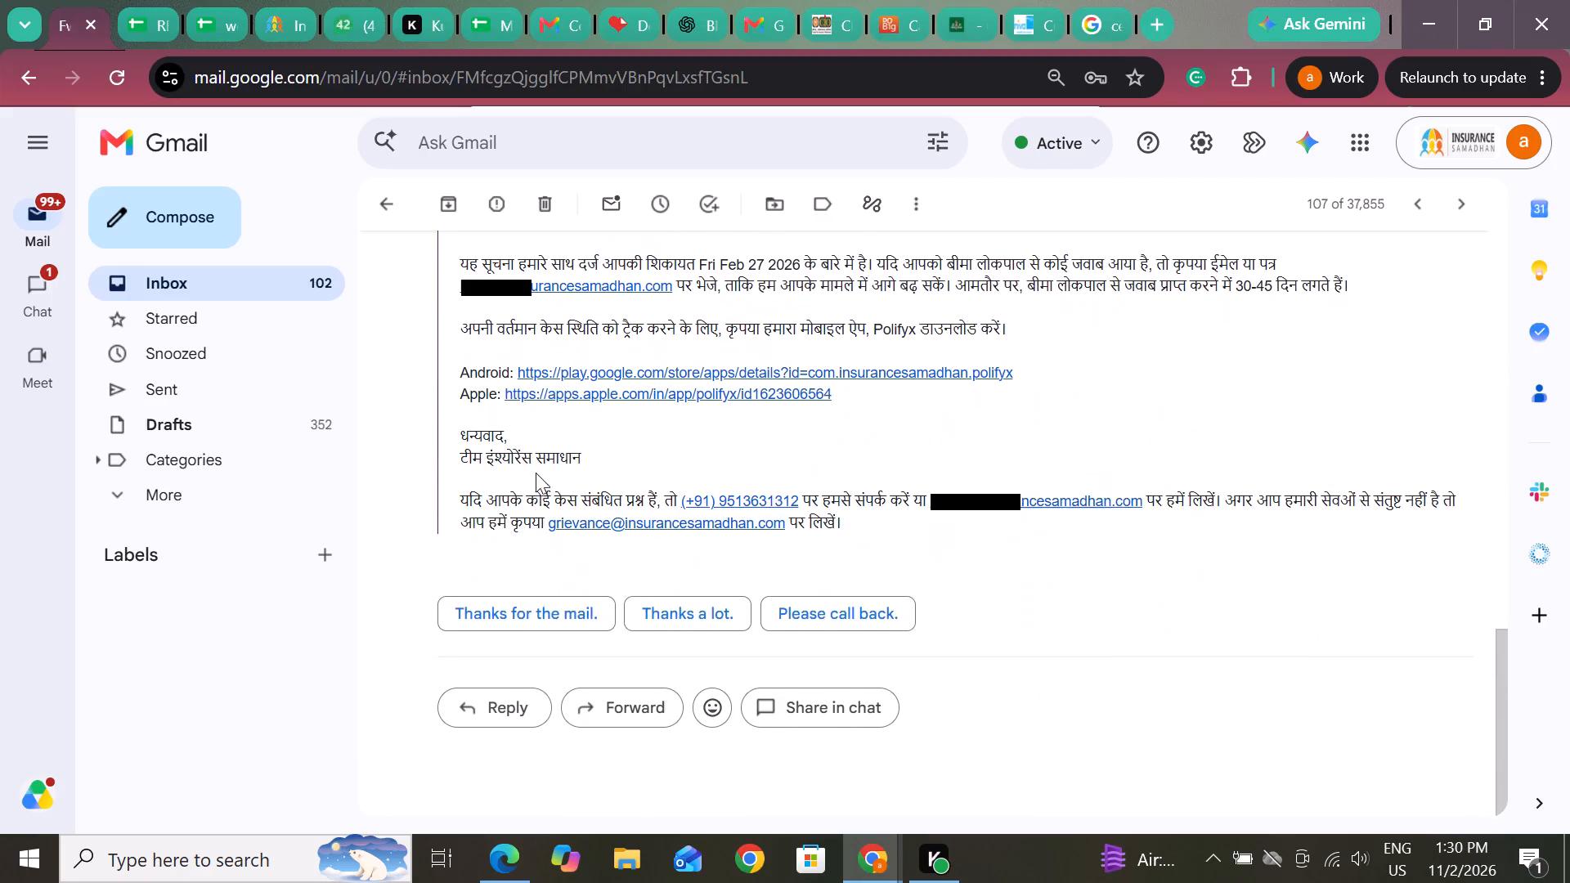
scroll(536, 473, up, 8)
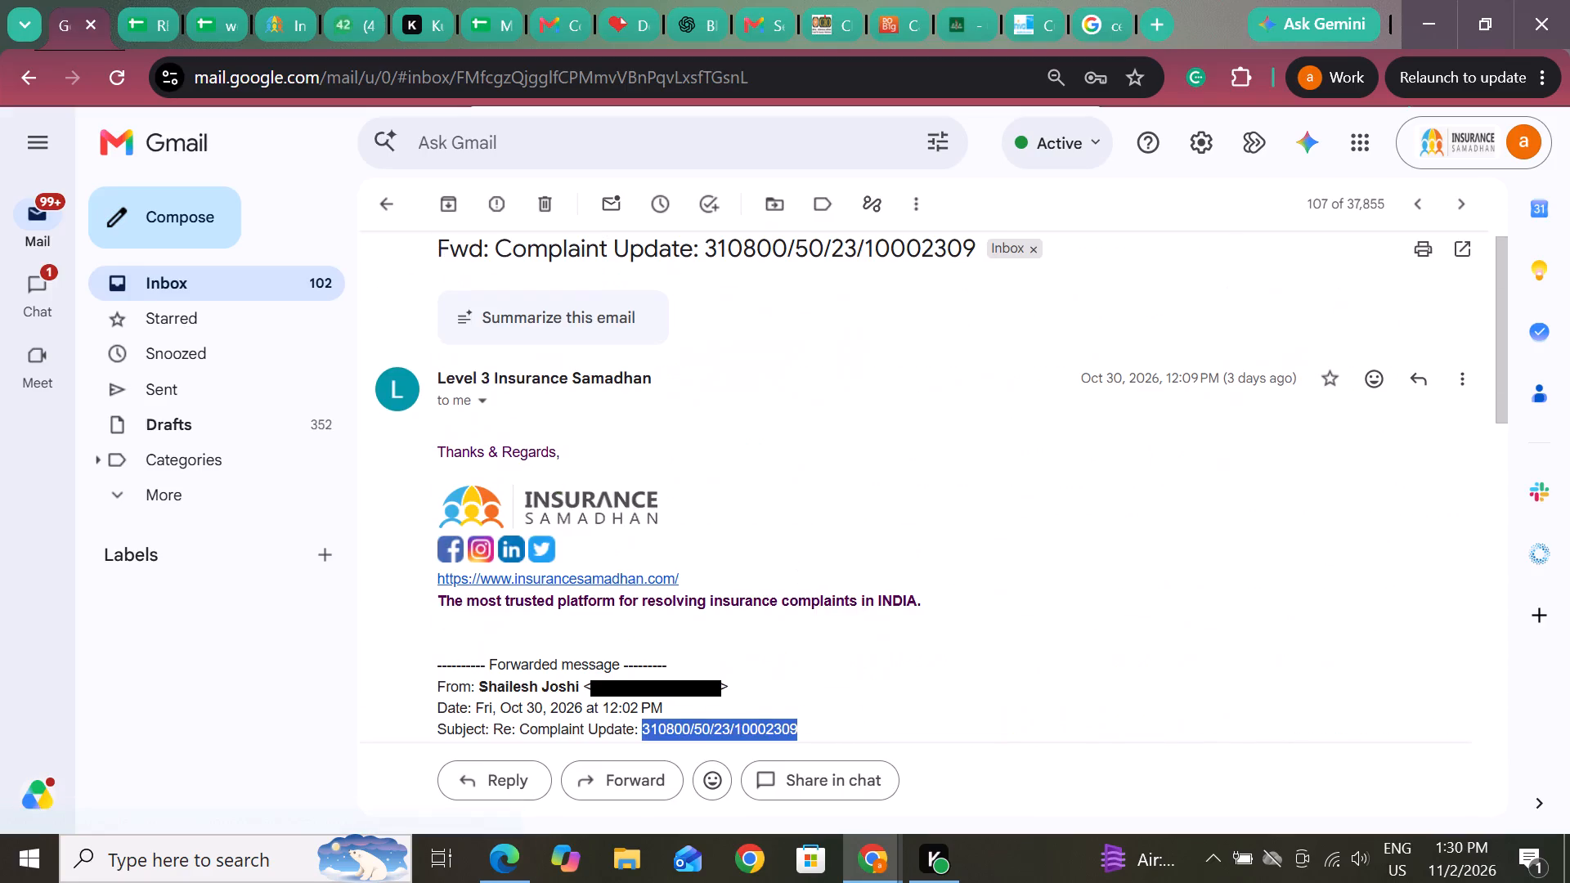
scroll(514, 383, down, 9)
scroll(505, 504, up, 12)
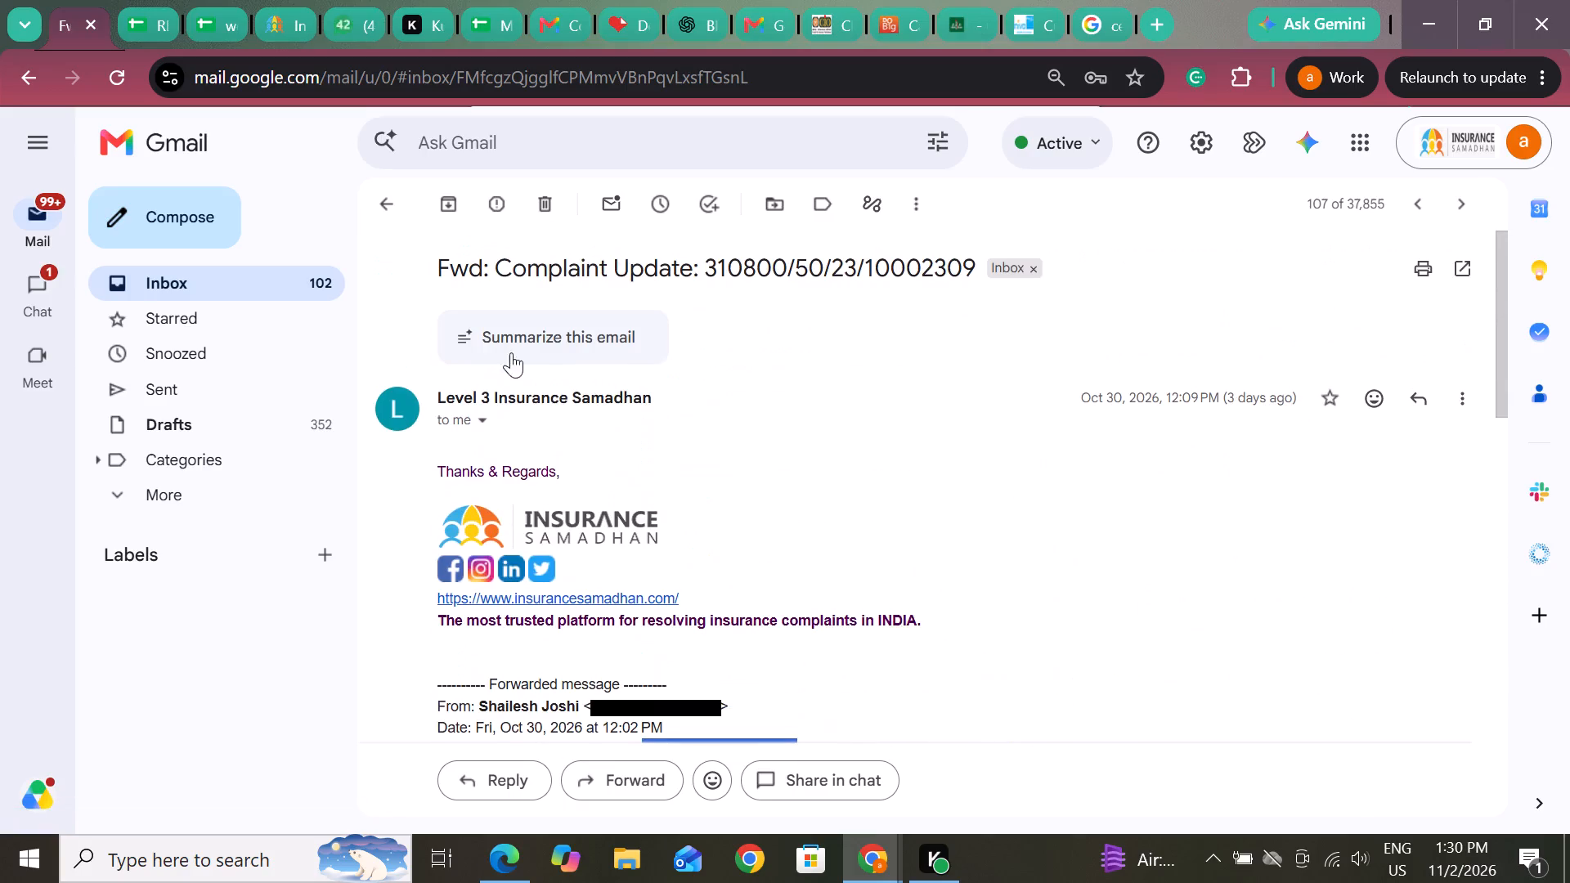
scroll(523, 370, down, 2)
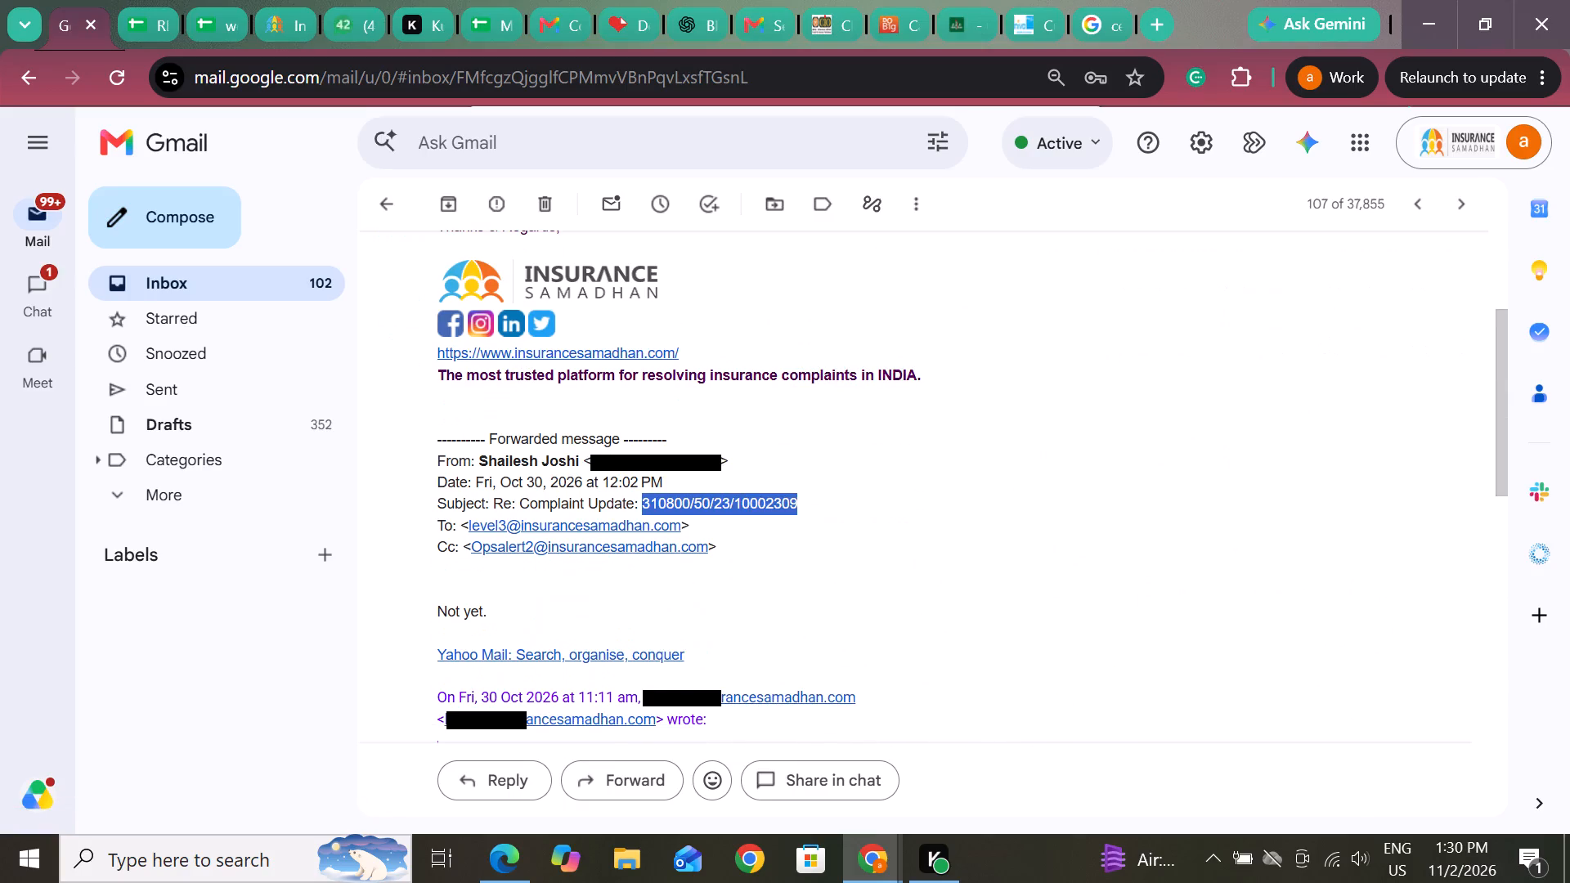
scroll(502, 448, down, 1)
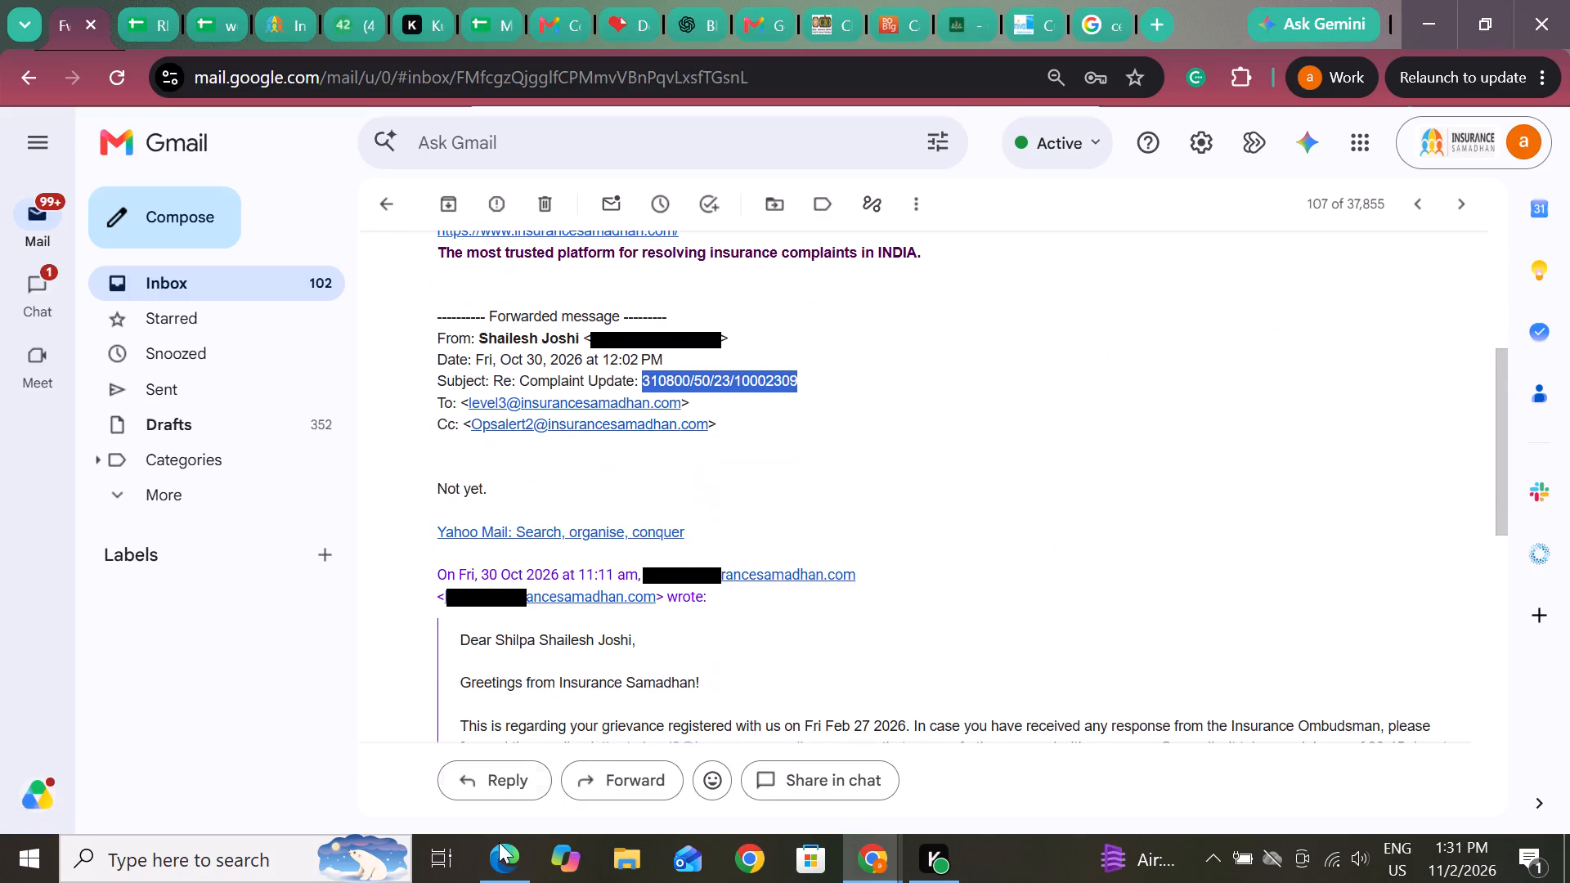
Check the Lancer Laser Tech Ltd entry in the Insurance Samadhan portal against the forwarded complaint email in Gmail.
click(282, 37)
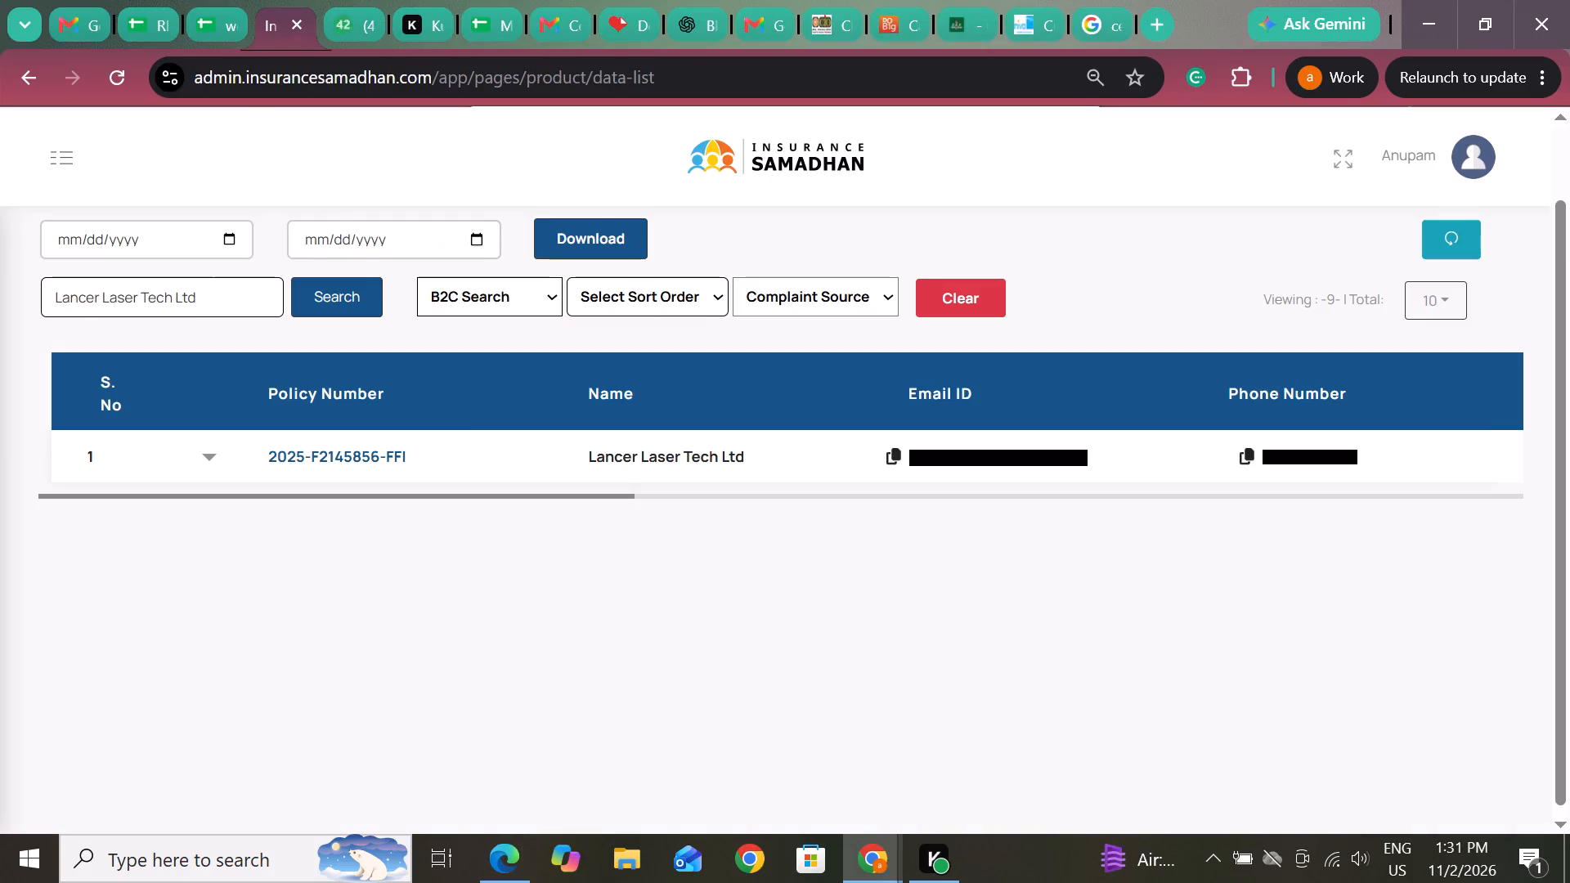
scroll(478, 458, left, 1)
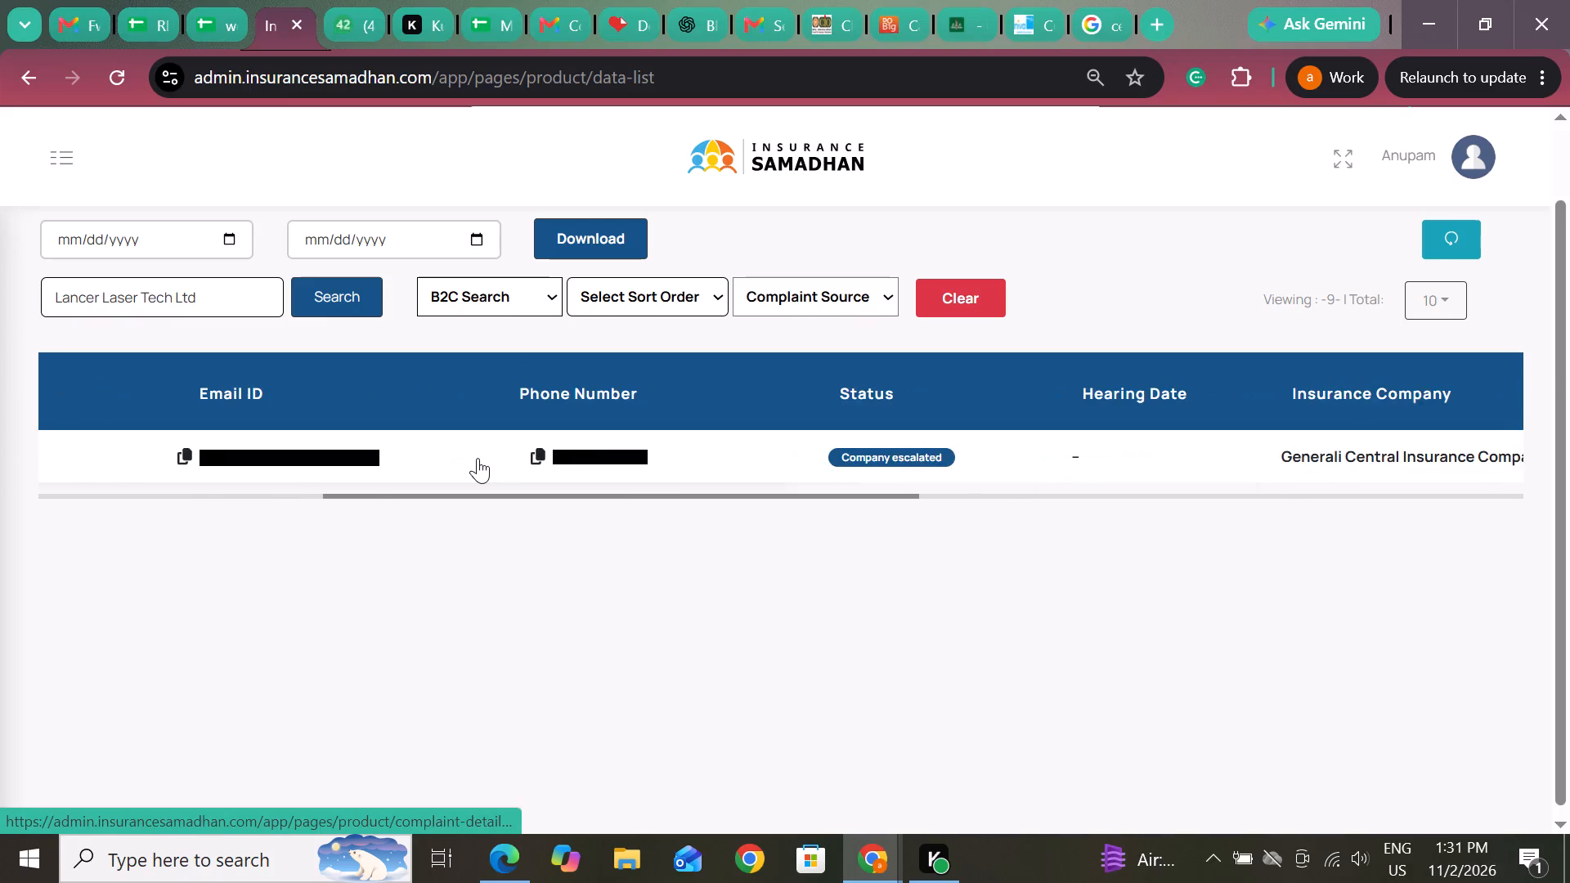
scroll(478, 458, left, 1)
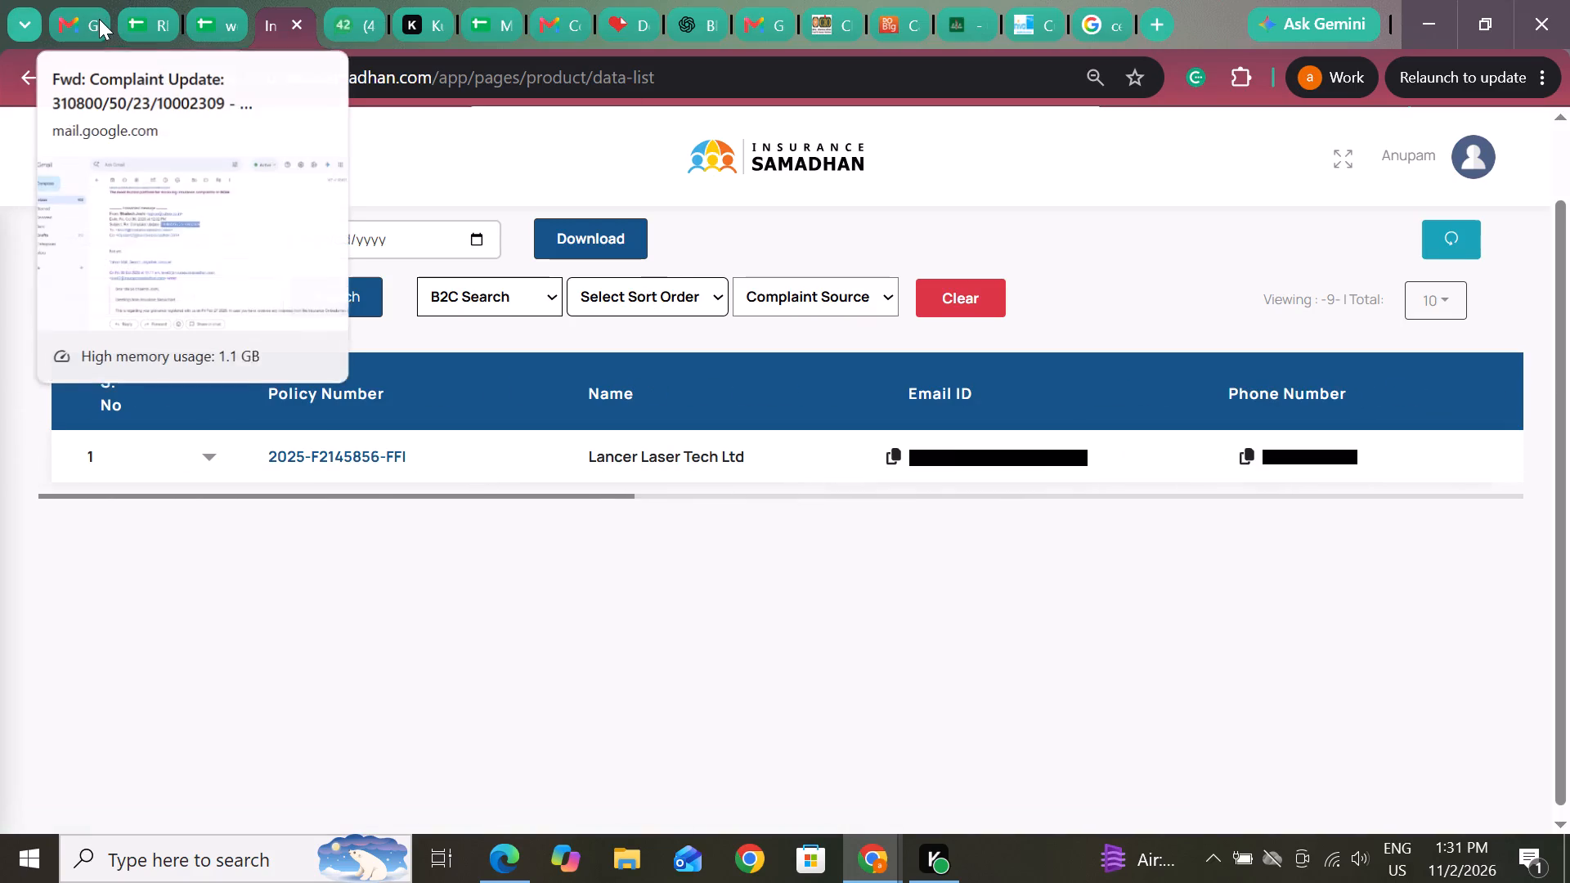
click(96, 25)
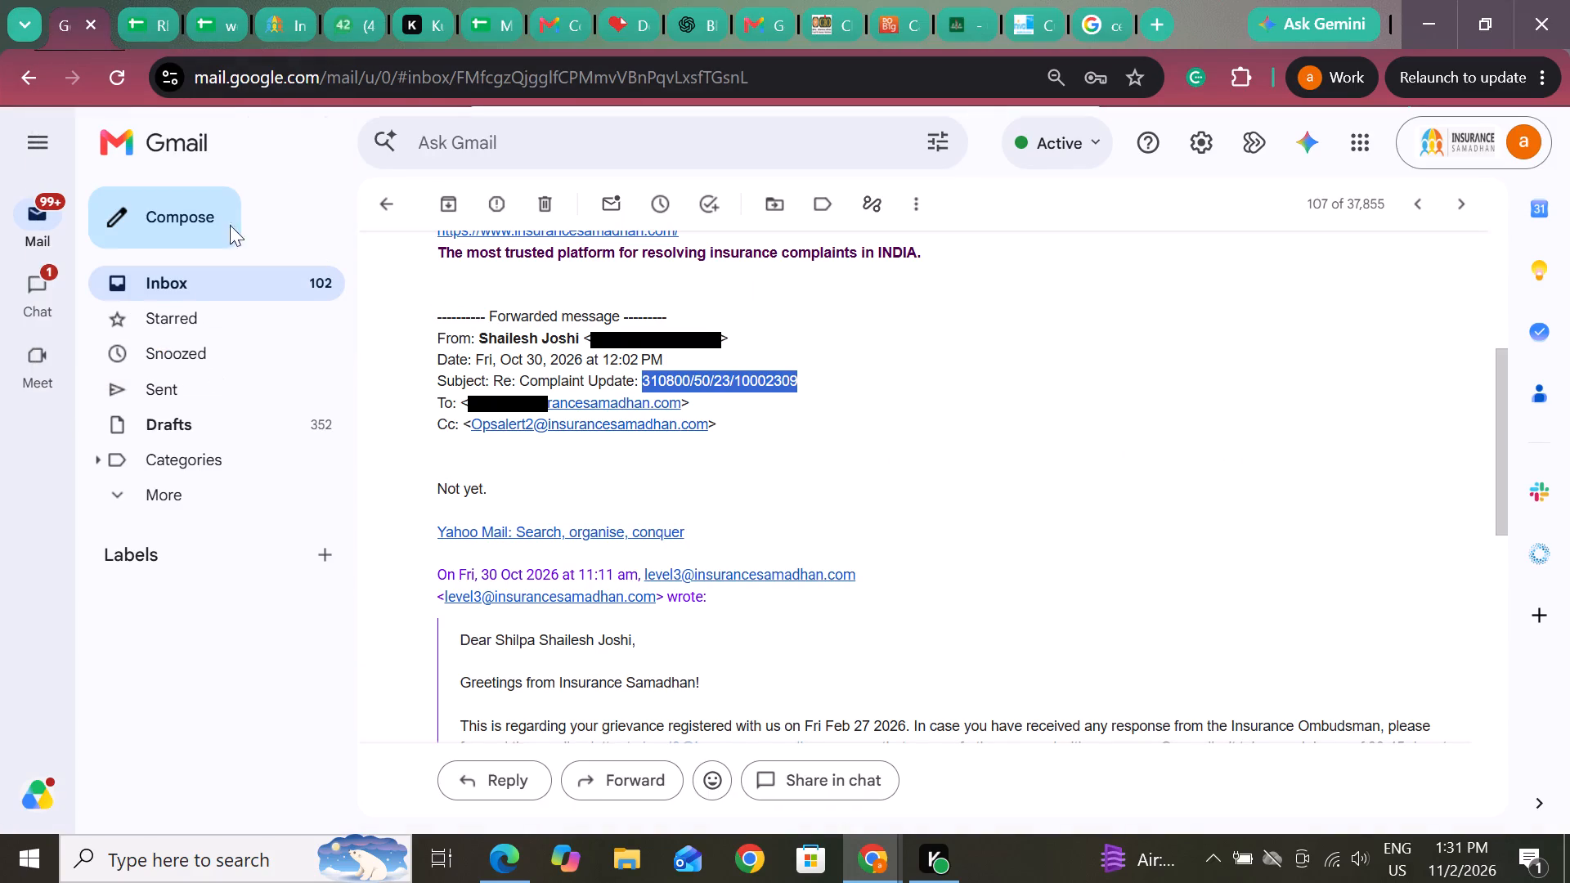
scroll(532, 301, down, 4)
scroll(474, 352, down, 13)
scroll(455, 390, up, 7)
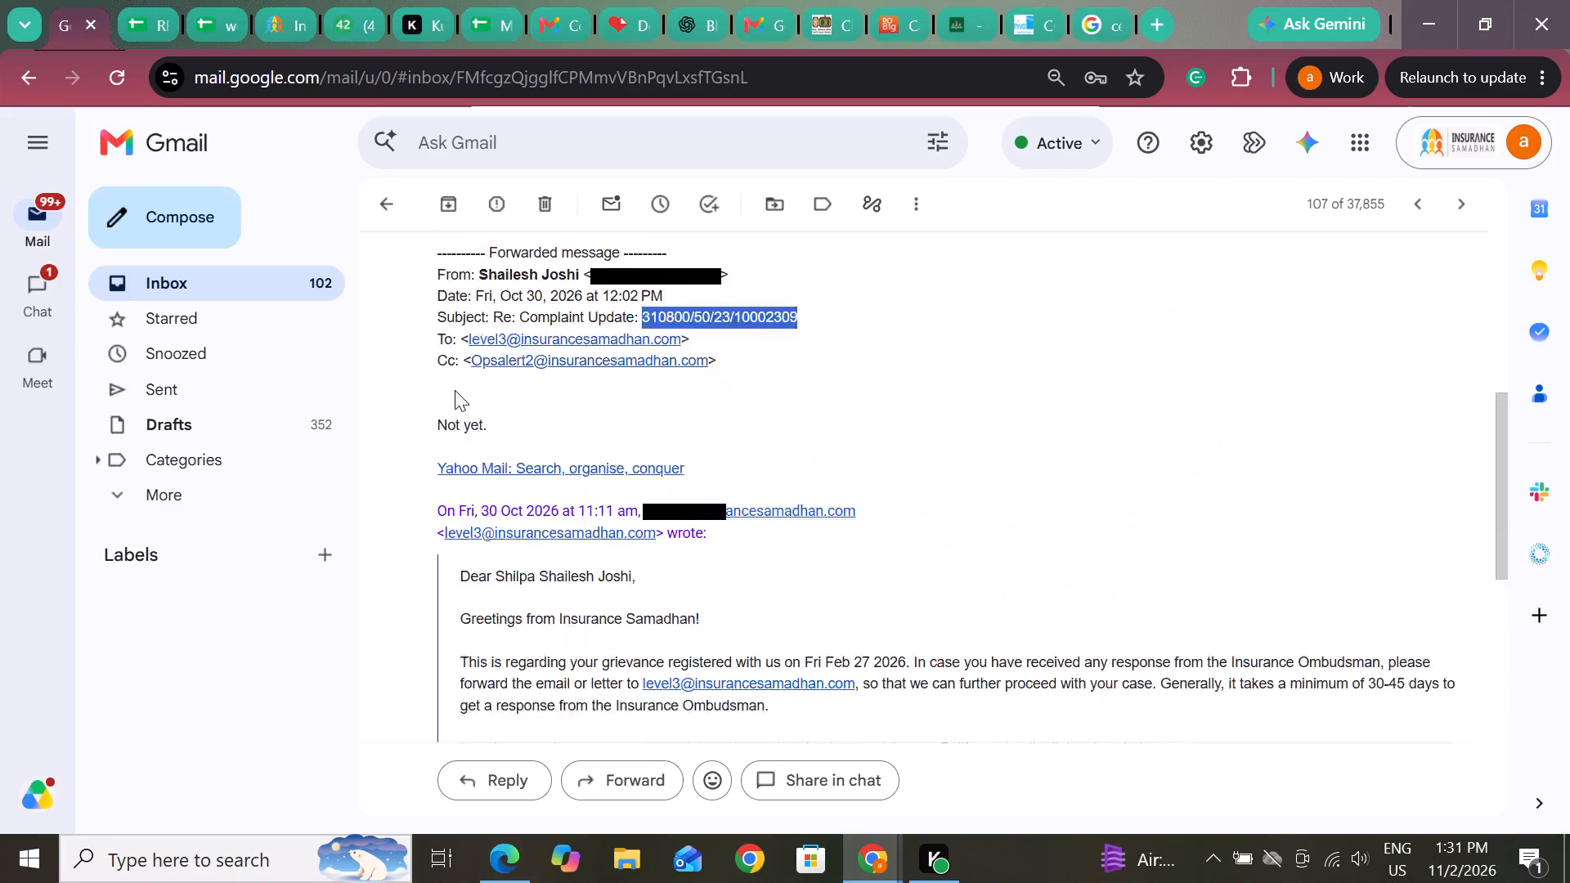
scroll(454, 390, up, 6)
scroll(454, 390, down, 2)
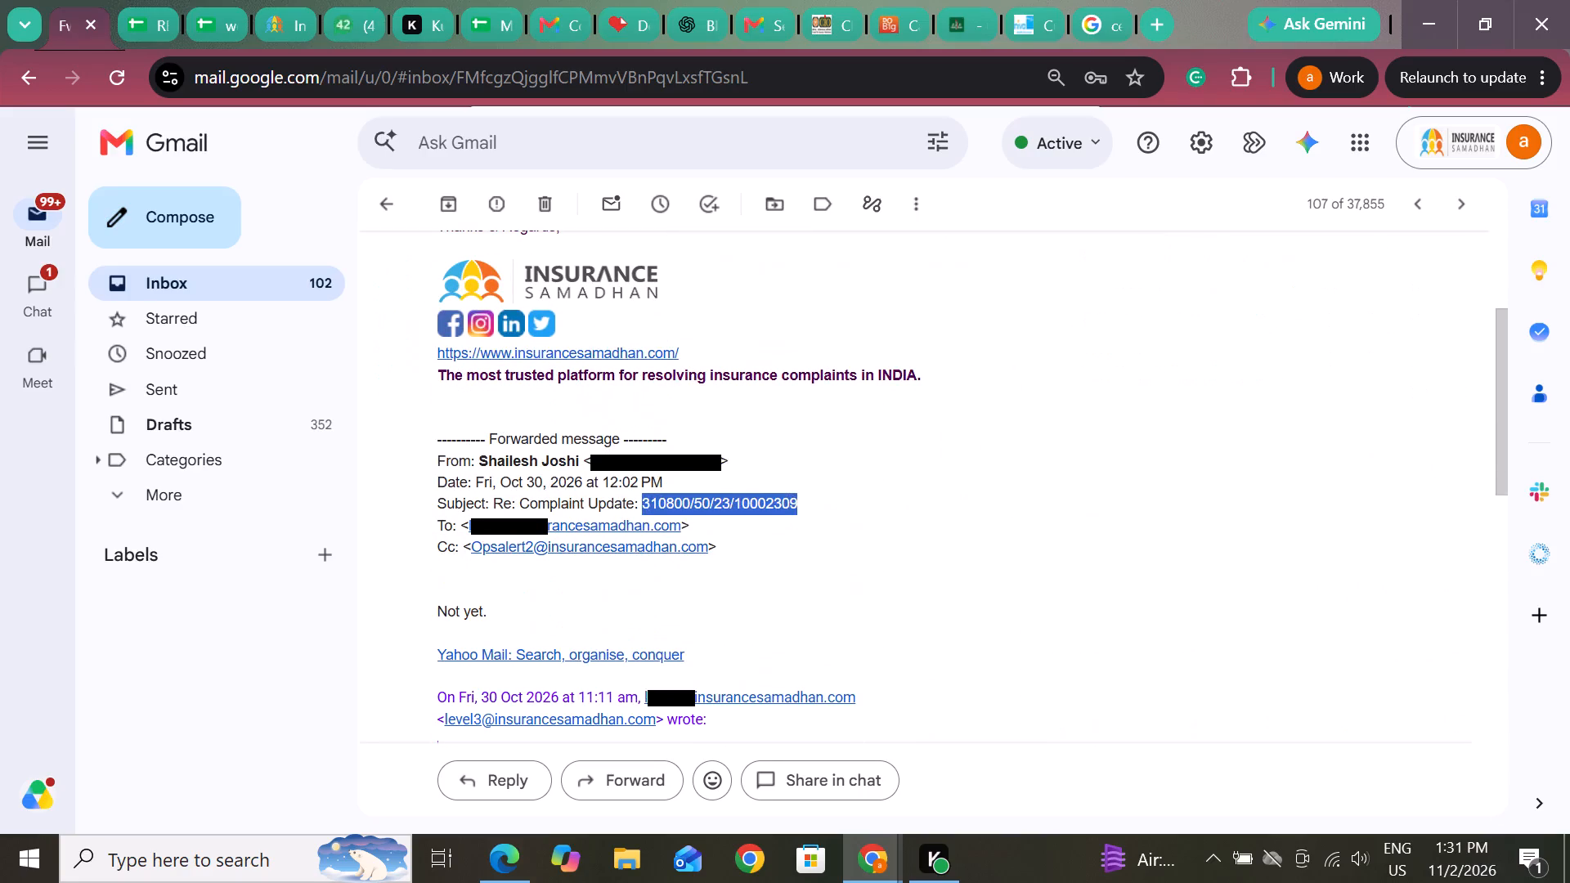
scroll(454, 390, down, 2)
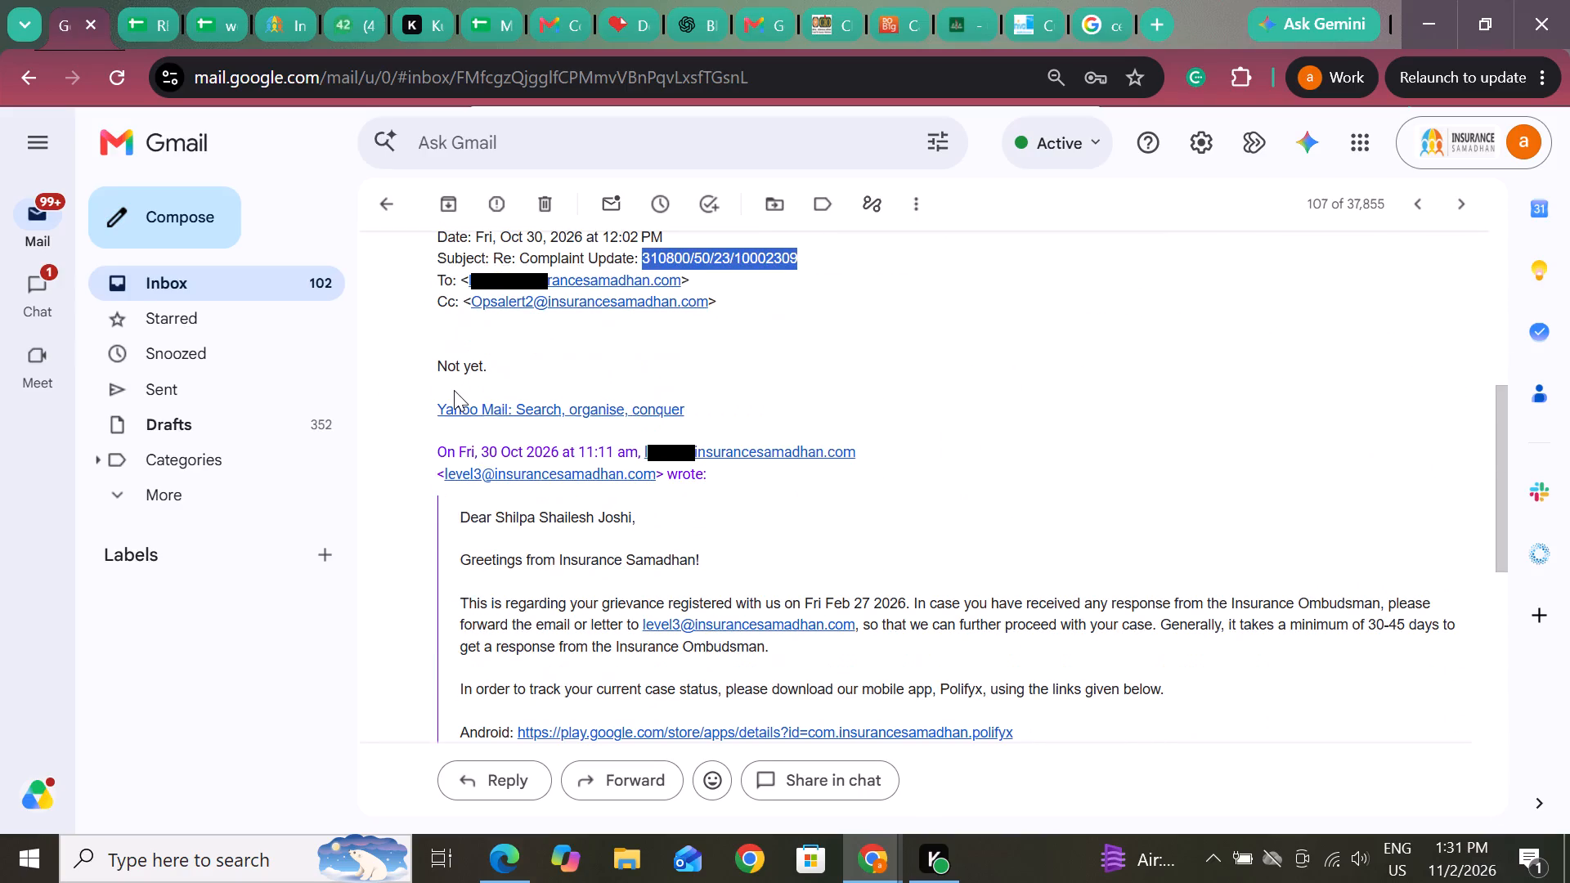
In the Insurance Samadhan portal, enter the policy number copied from the forwarded email's subject as the complaint search term.
click(262, 43)
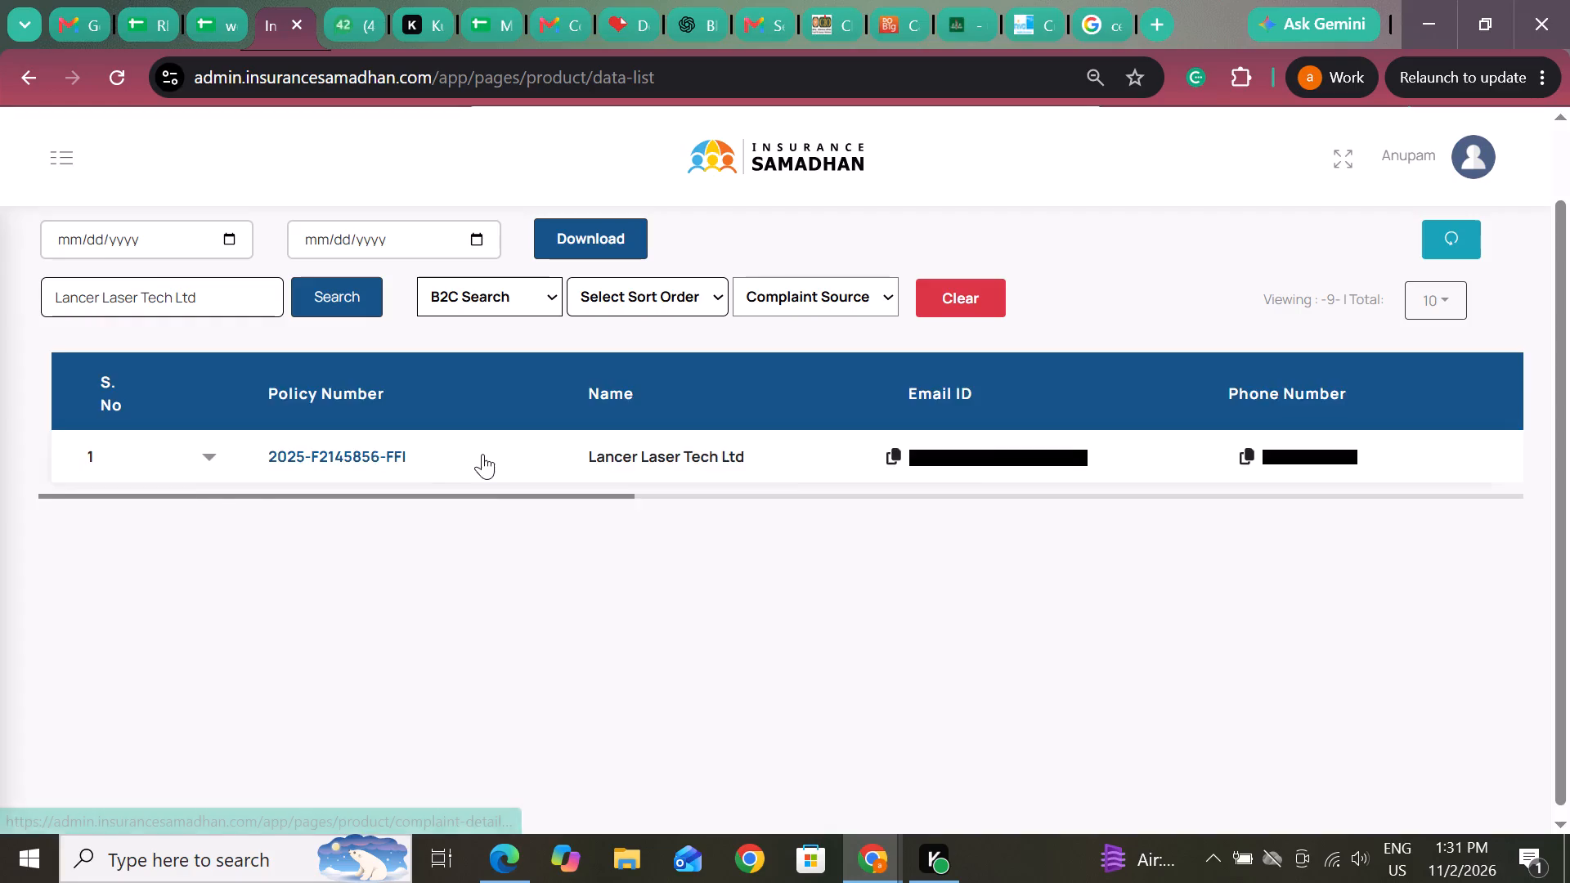
scroll(482, 454, up, 1)
triple_click(158, 285)
ctrl+click(159, 286)
key(ctrl+v)
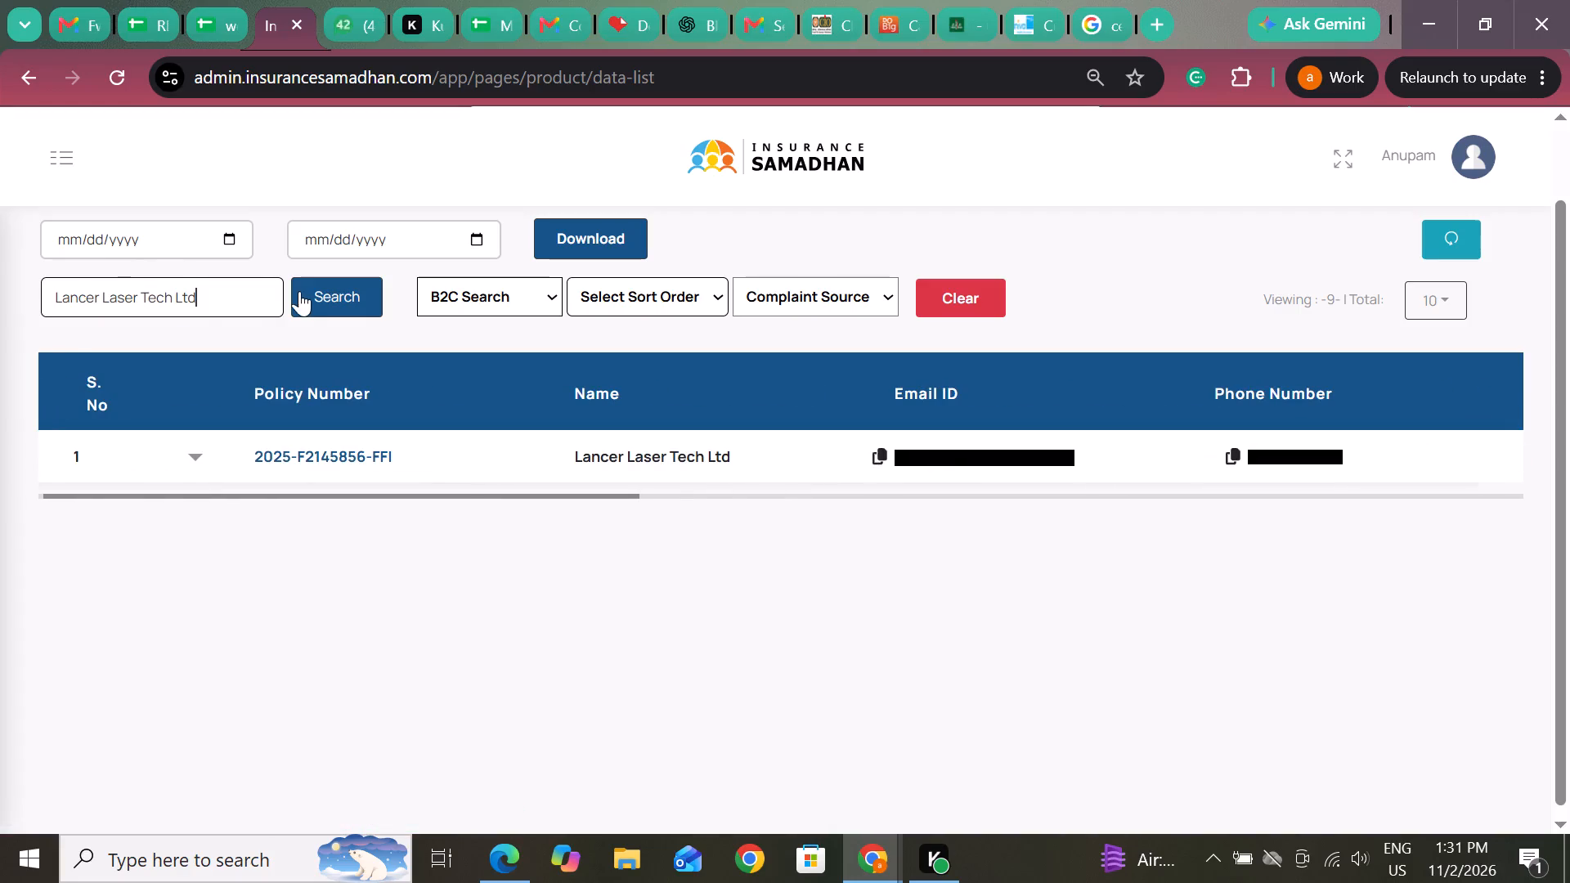
Copy the original sender's email address from the forwarded complaint message in Gmail and search the portal's B2C complaints for it.
click(303, 292)
click(98, 17)
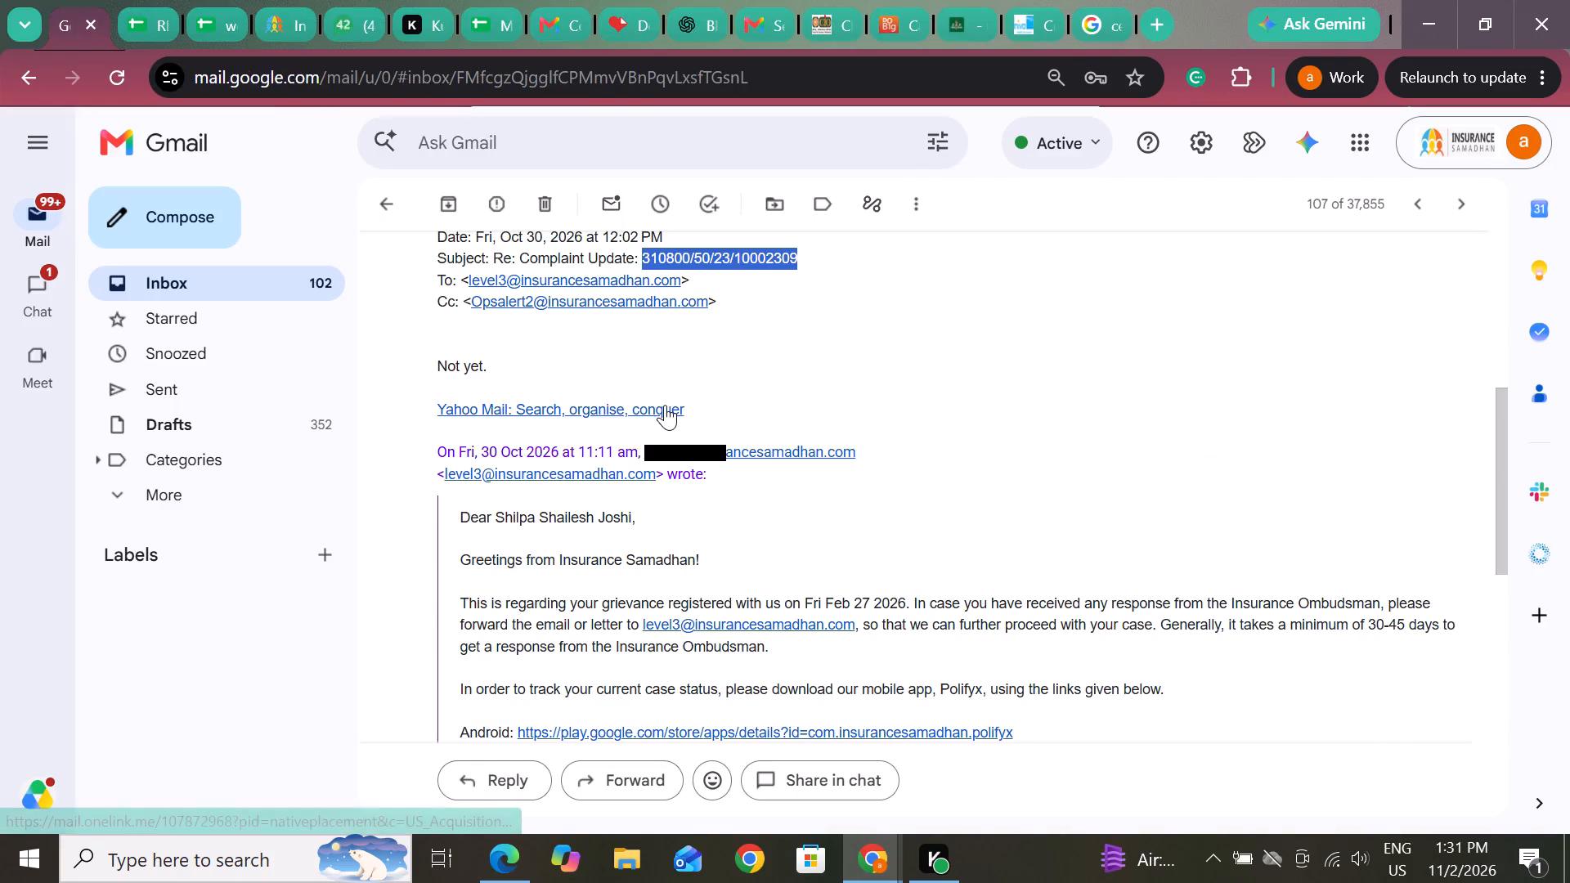
scroll(665, 405, up, 2)
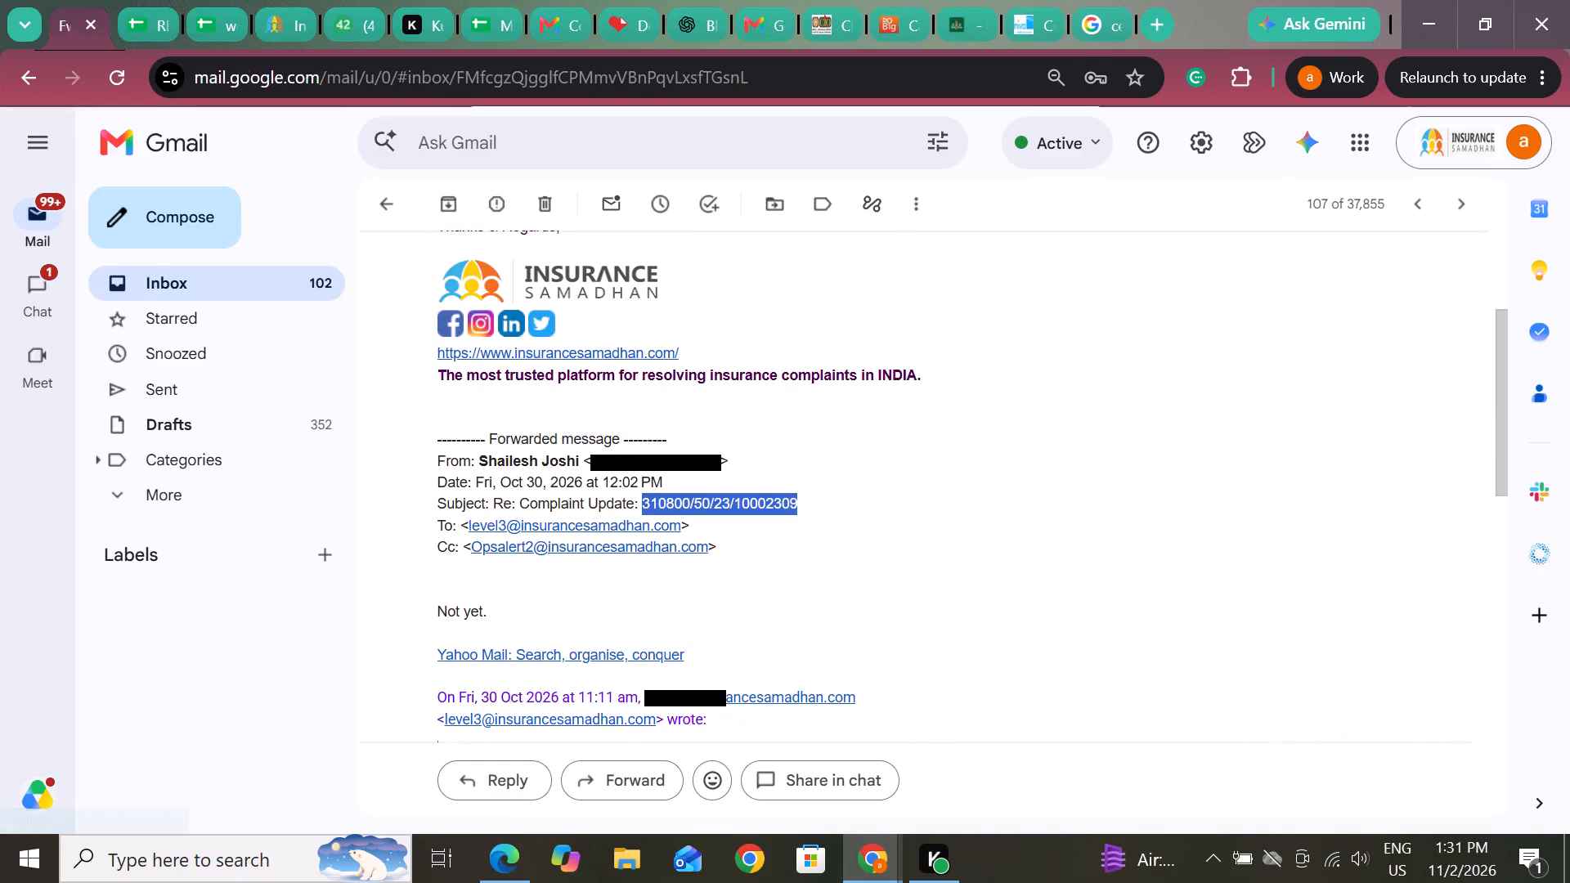
drag(590, 457, 720, 458)
key(ctrl+c)
key(ctrl+c)
key(ctrl+c)
key(ctrl+c)
click(289, 26)
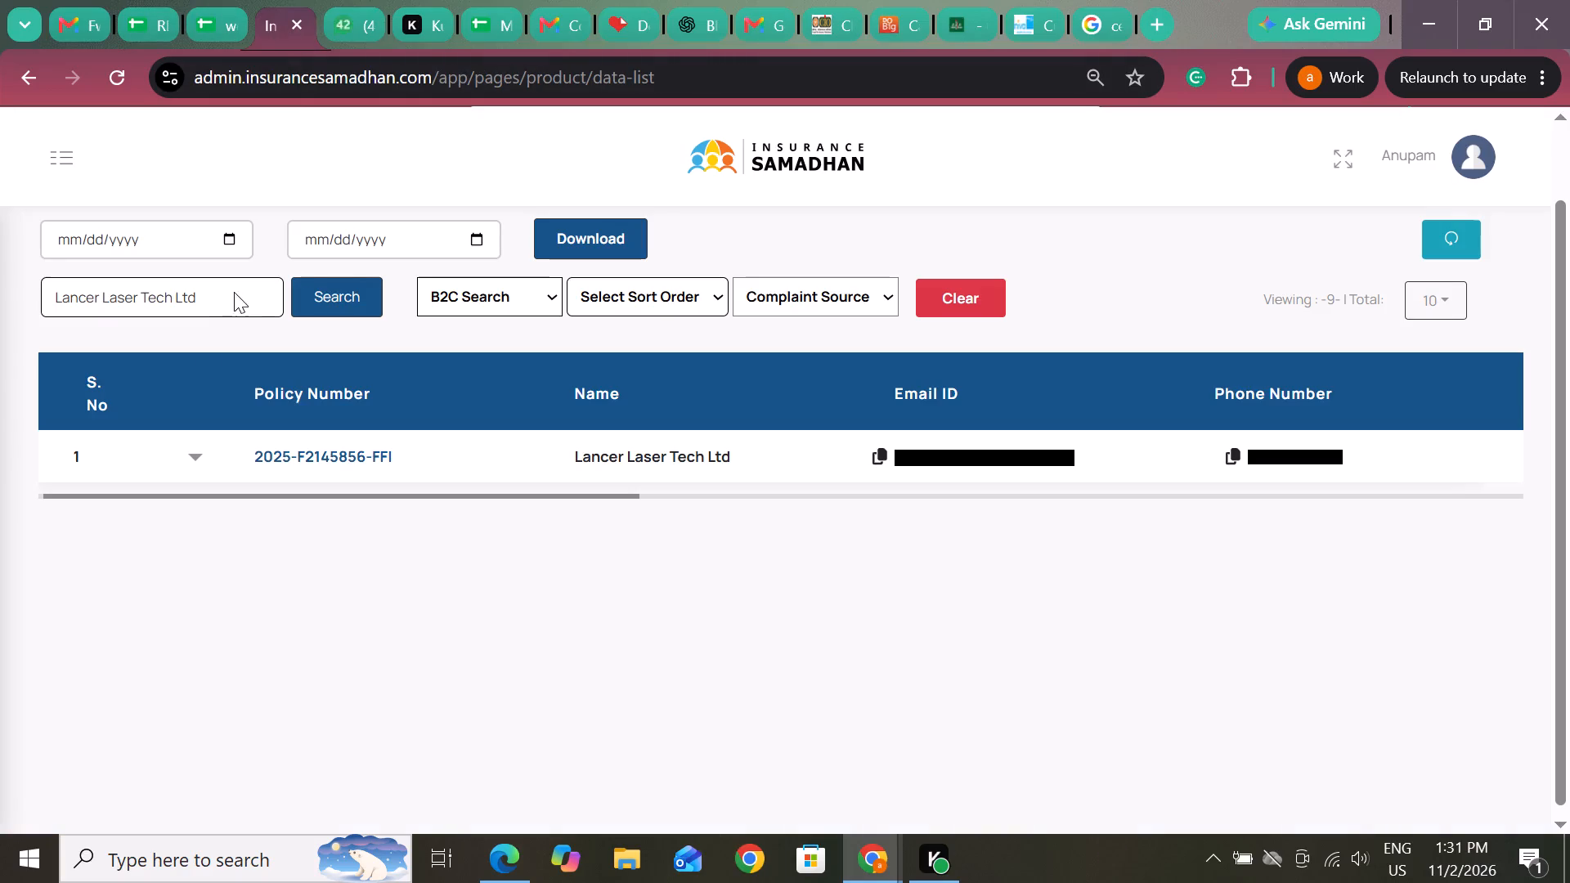
triple_click(179, 289)
key(ctrl+v)
click(296, 299)
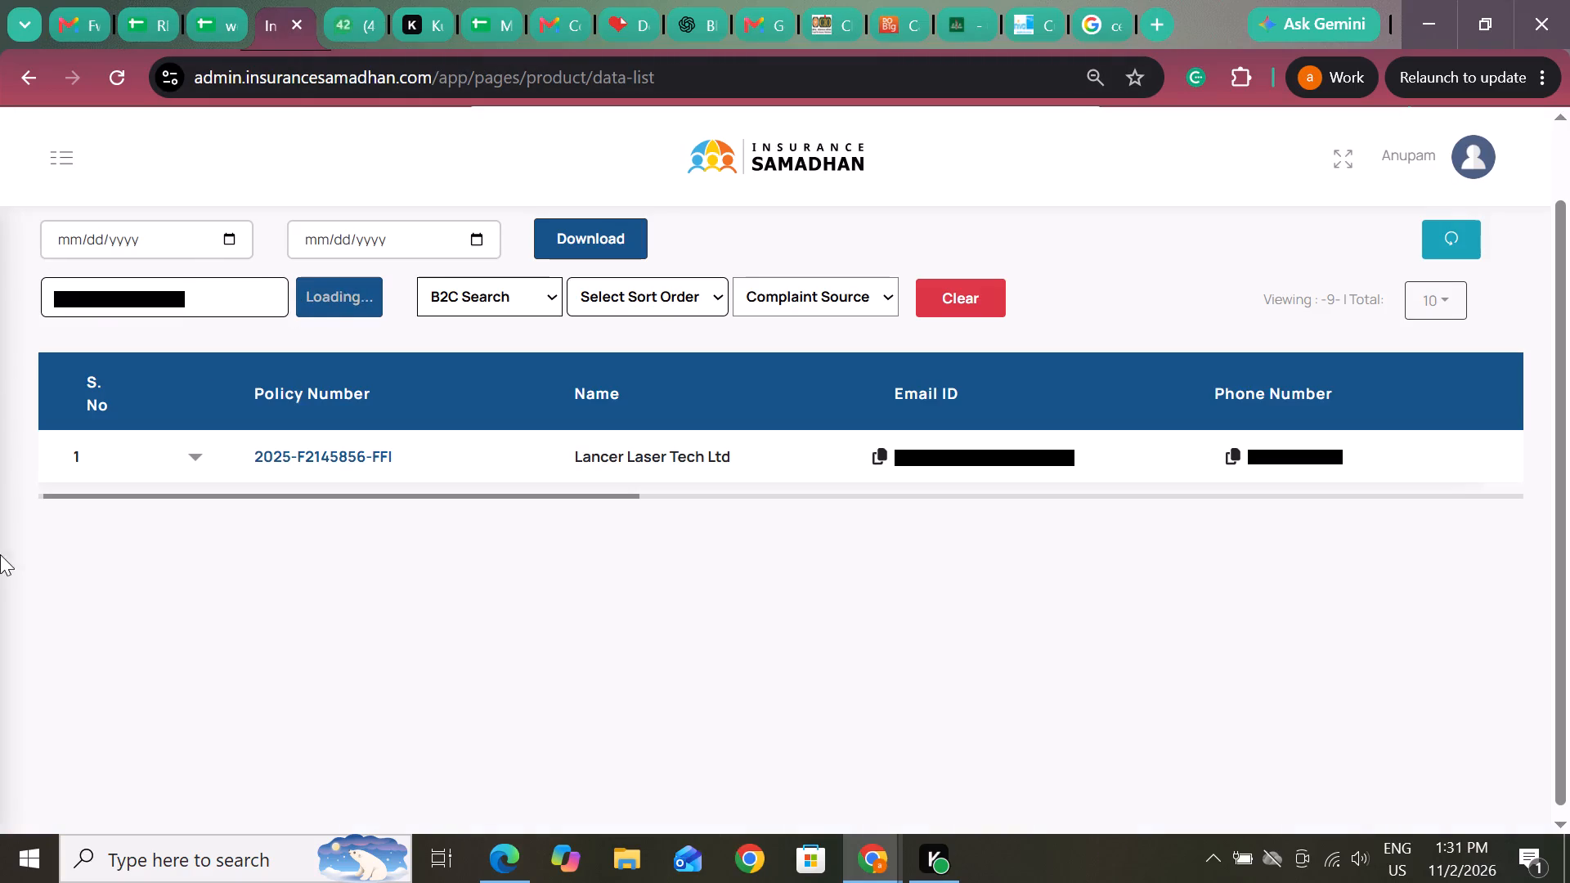
scroll(527, 459, left, 1)
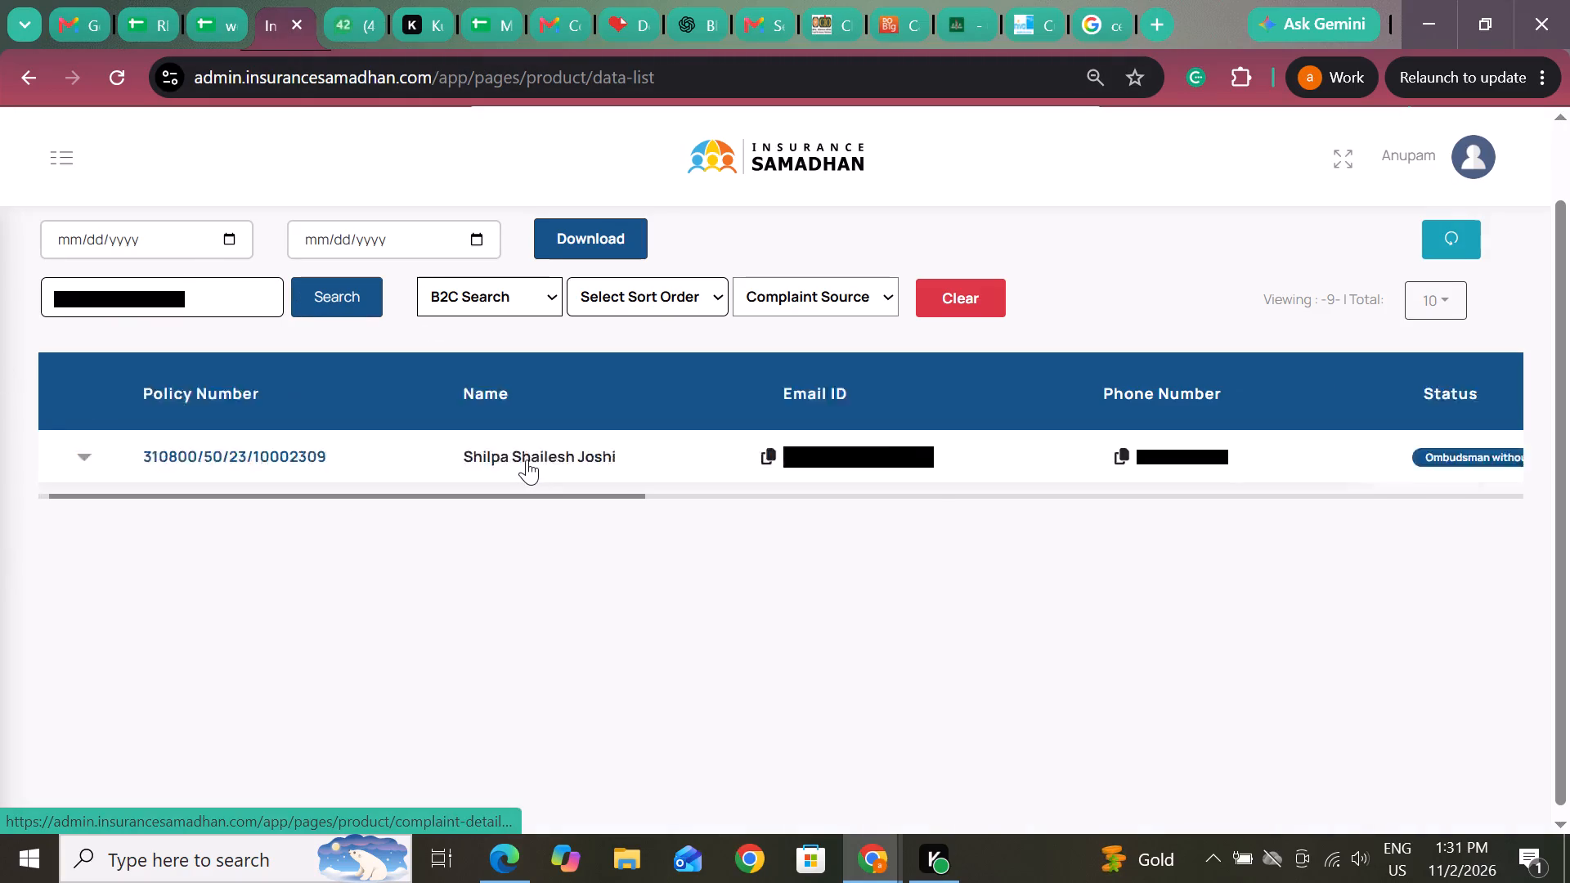
scroll(527, 459, left, 1)
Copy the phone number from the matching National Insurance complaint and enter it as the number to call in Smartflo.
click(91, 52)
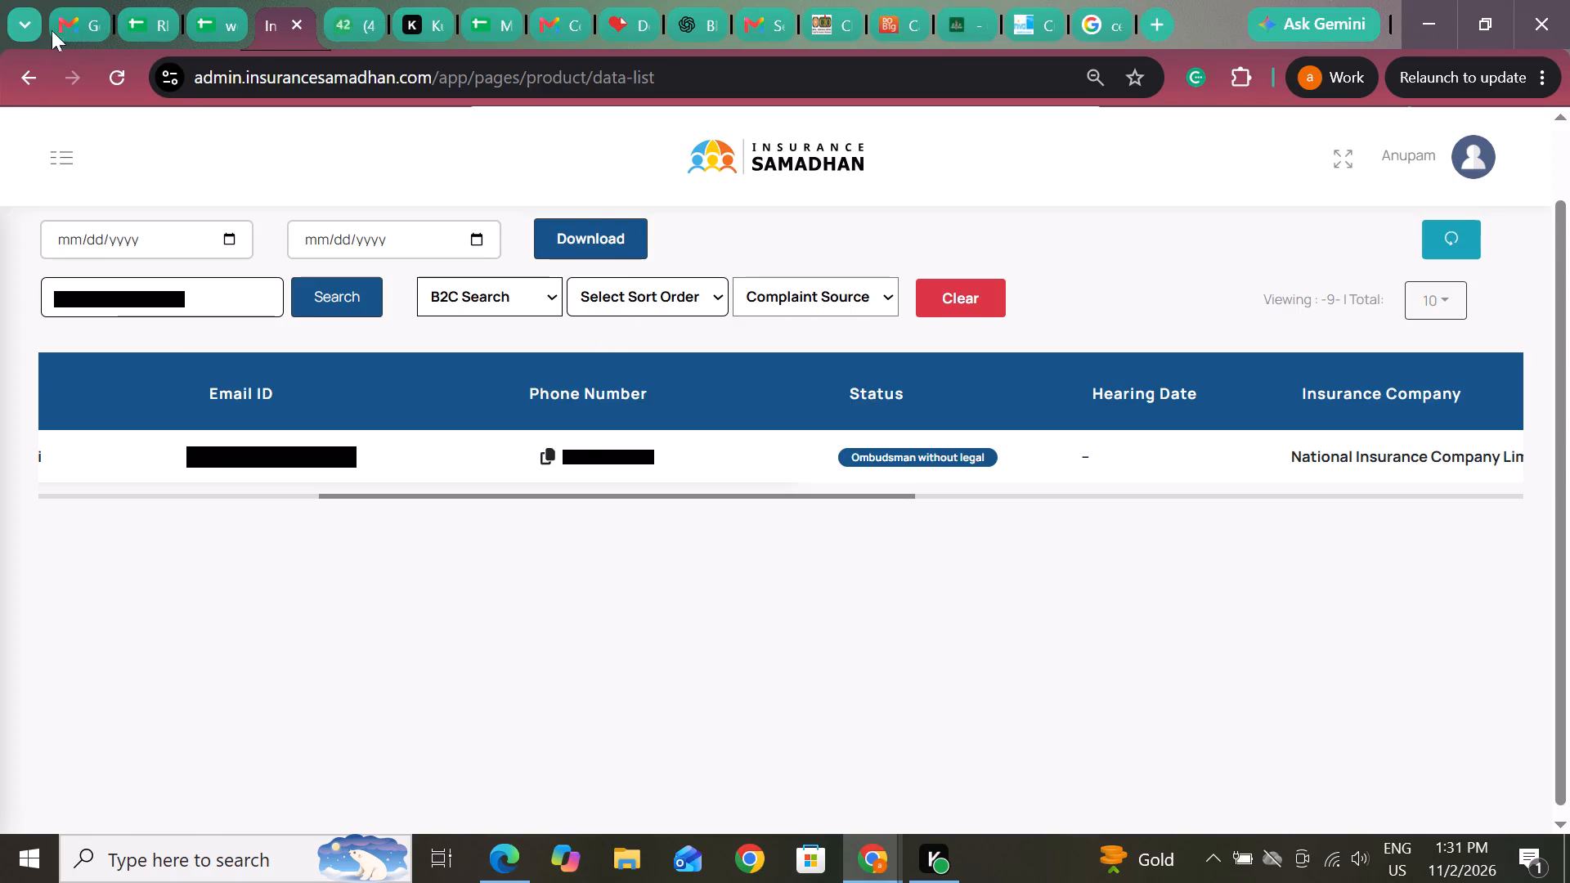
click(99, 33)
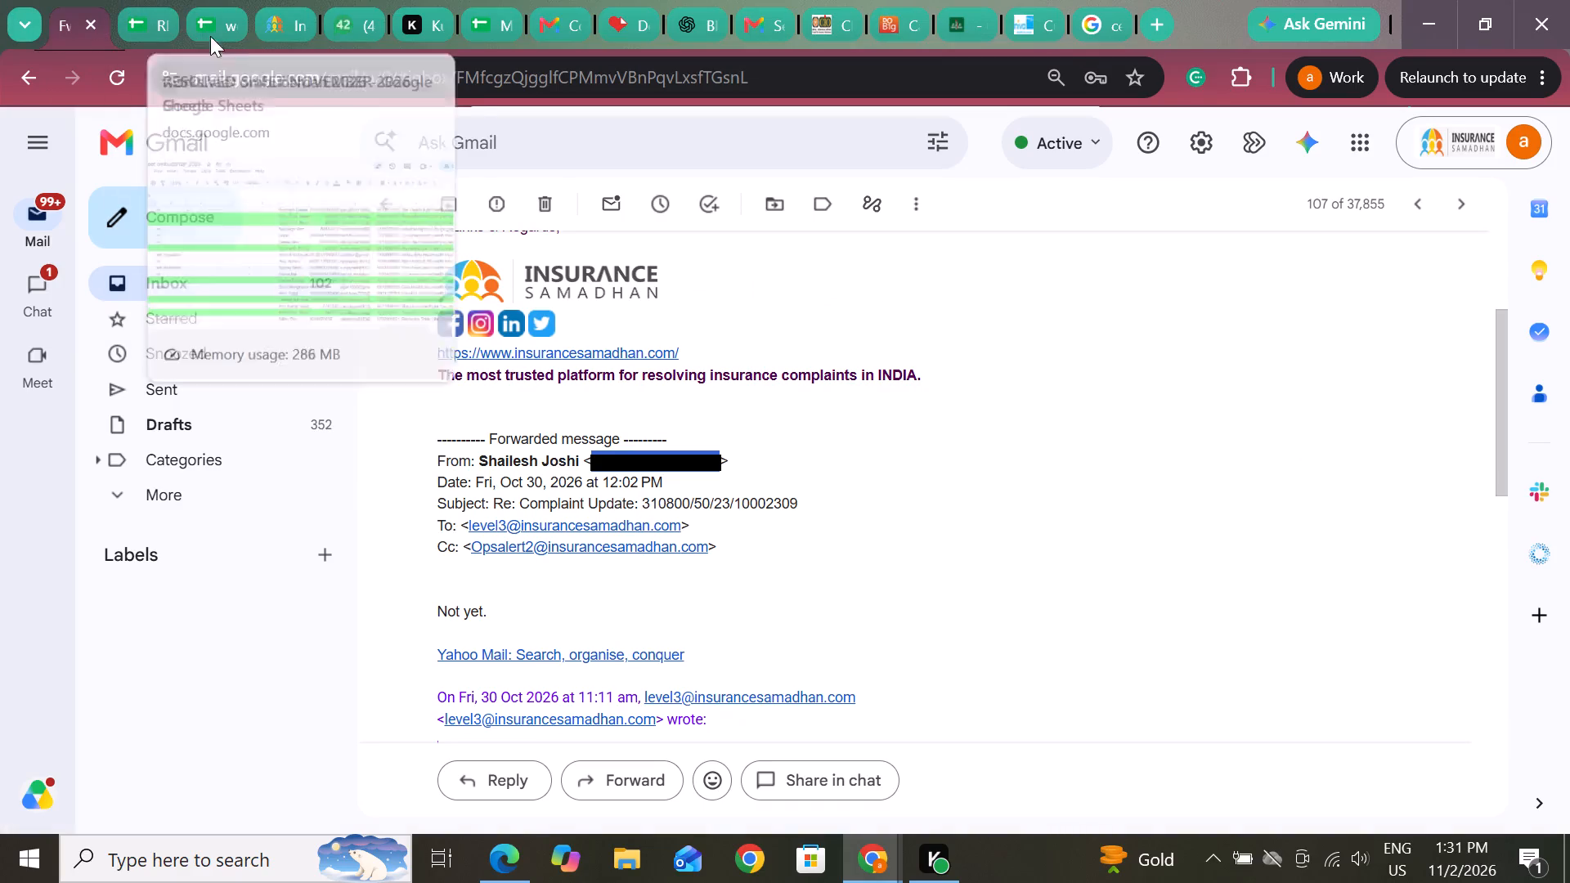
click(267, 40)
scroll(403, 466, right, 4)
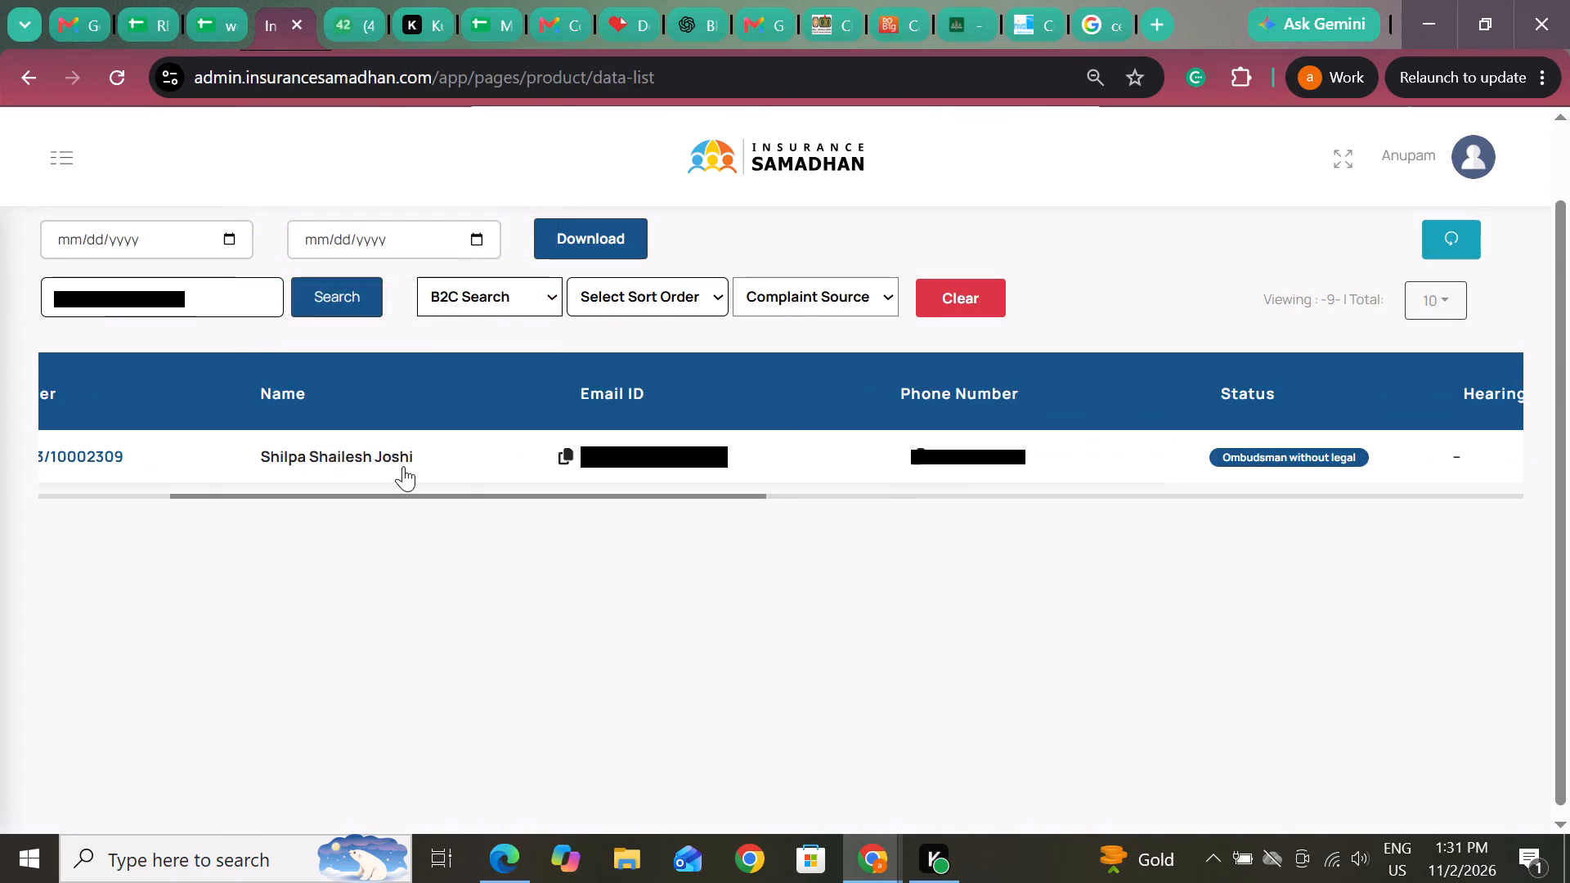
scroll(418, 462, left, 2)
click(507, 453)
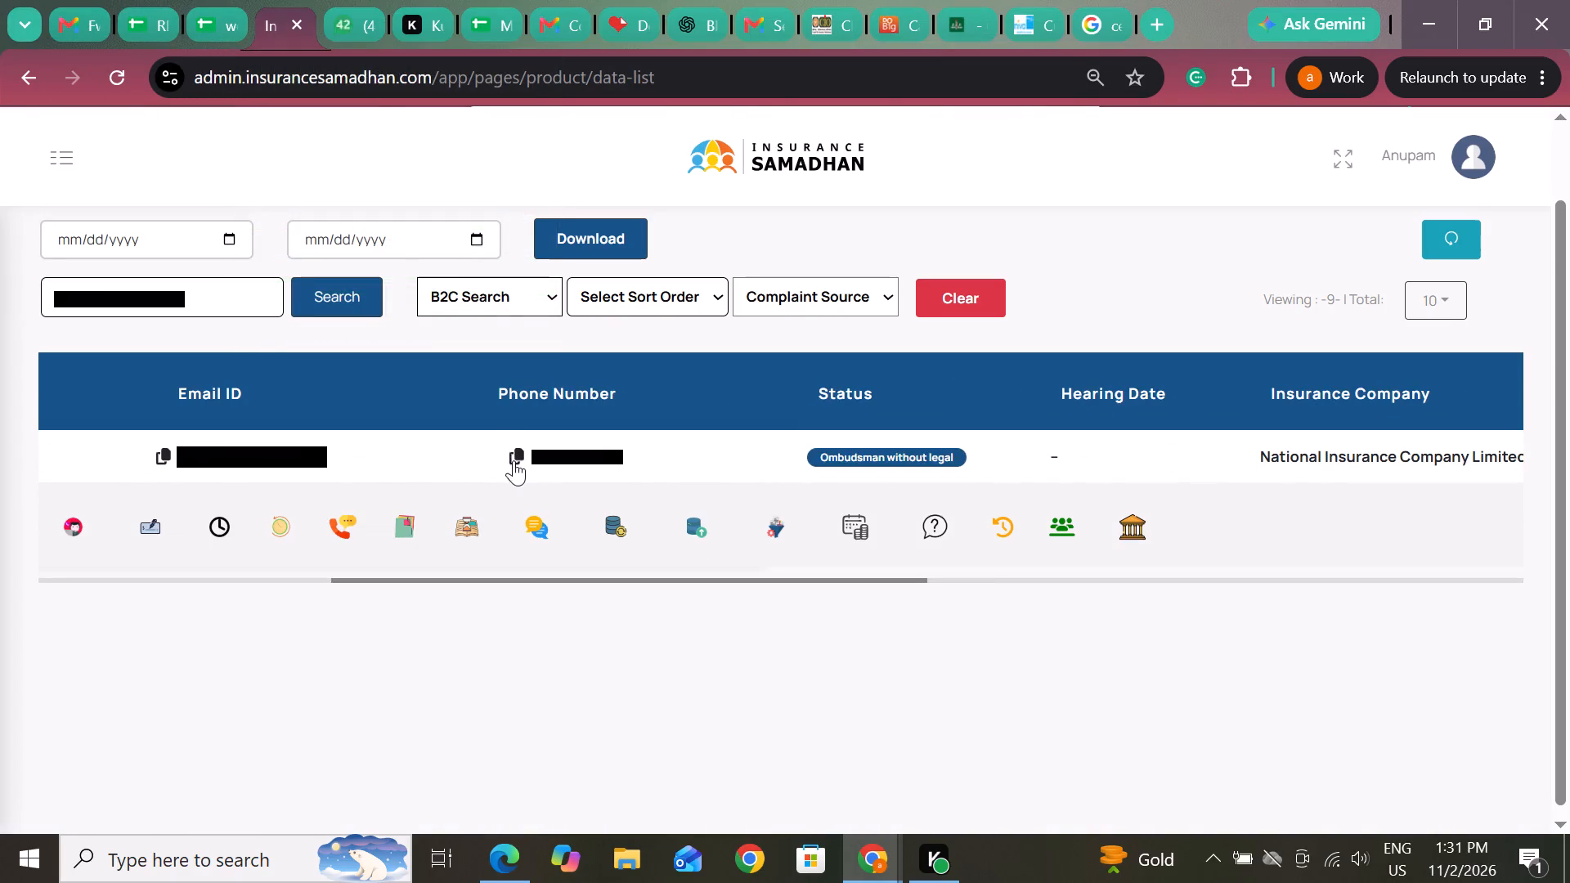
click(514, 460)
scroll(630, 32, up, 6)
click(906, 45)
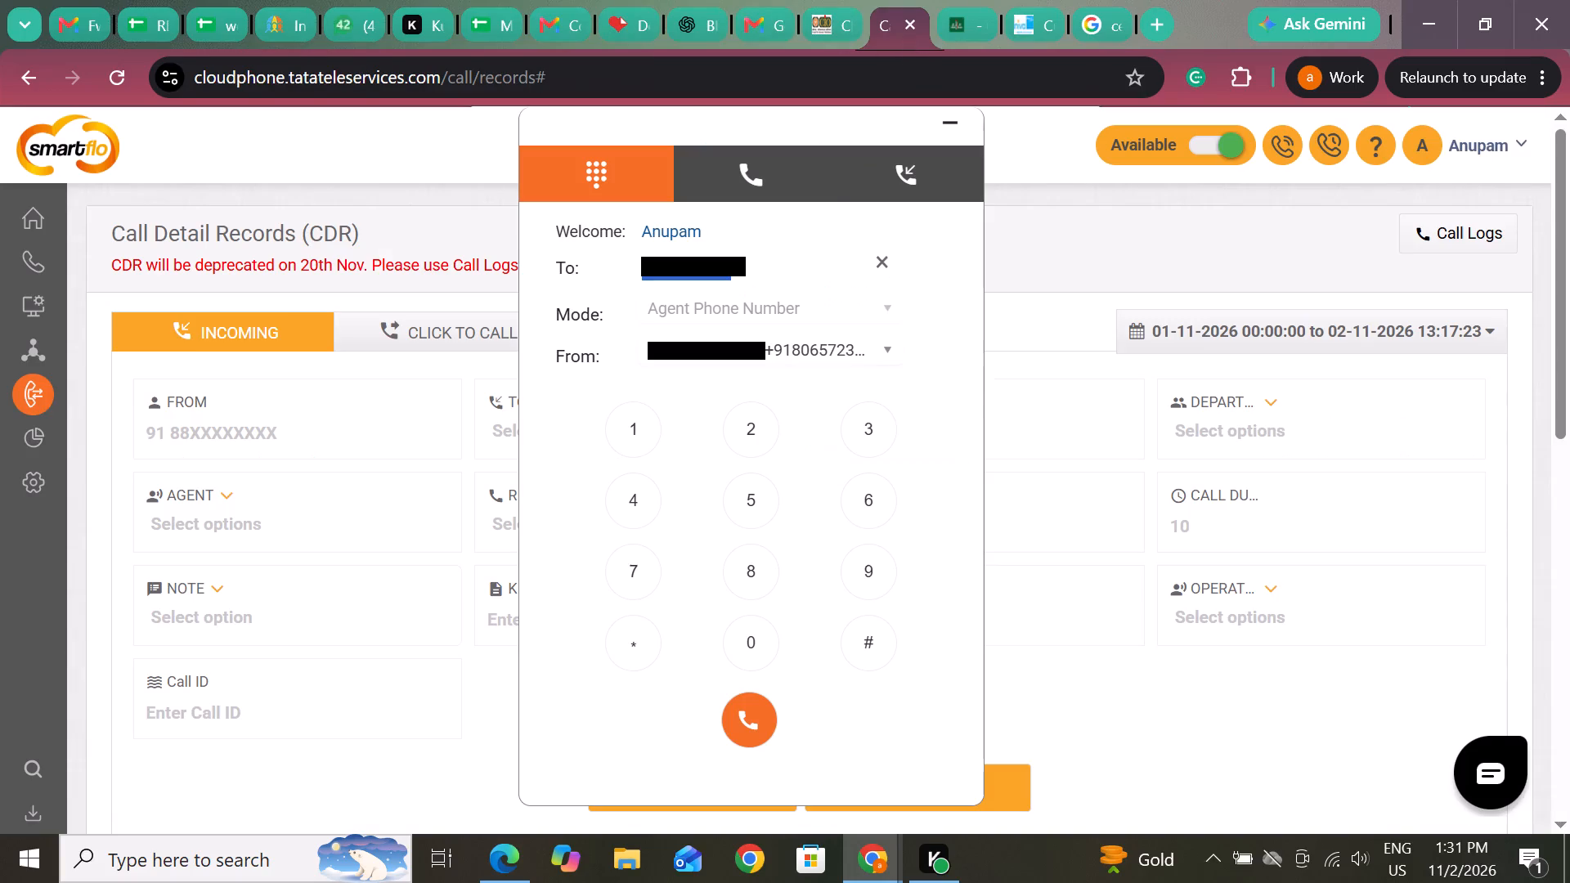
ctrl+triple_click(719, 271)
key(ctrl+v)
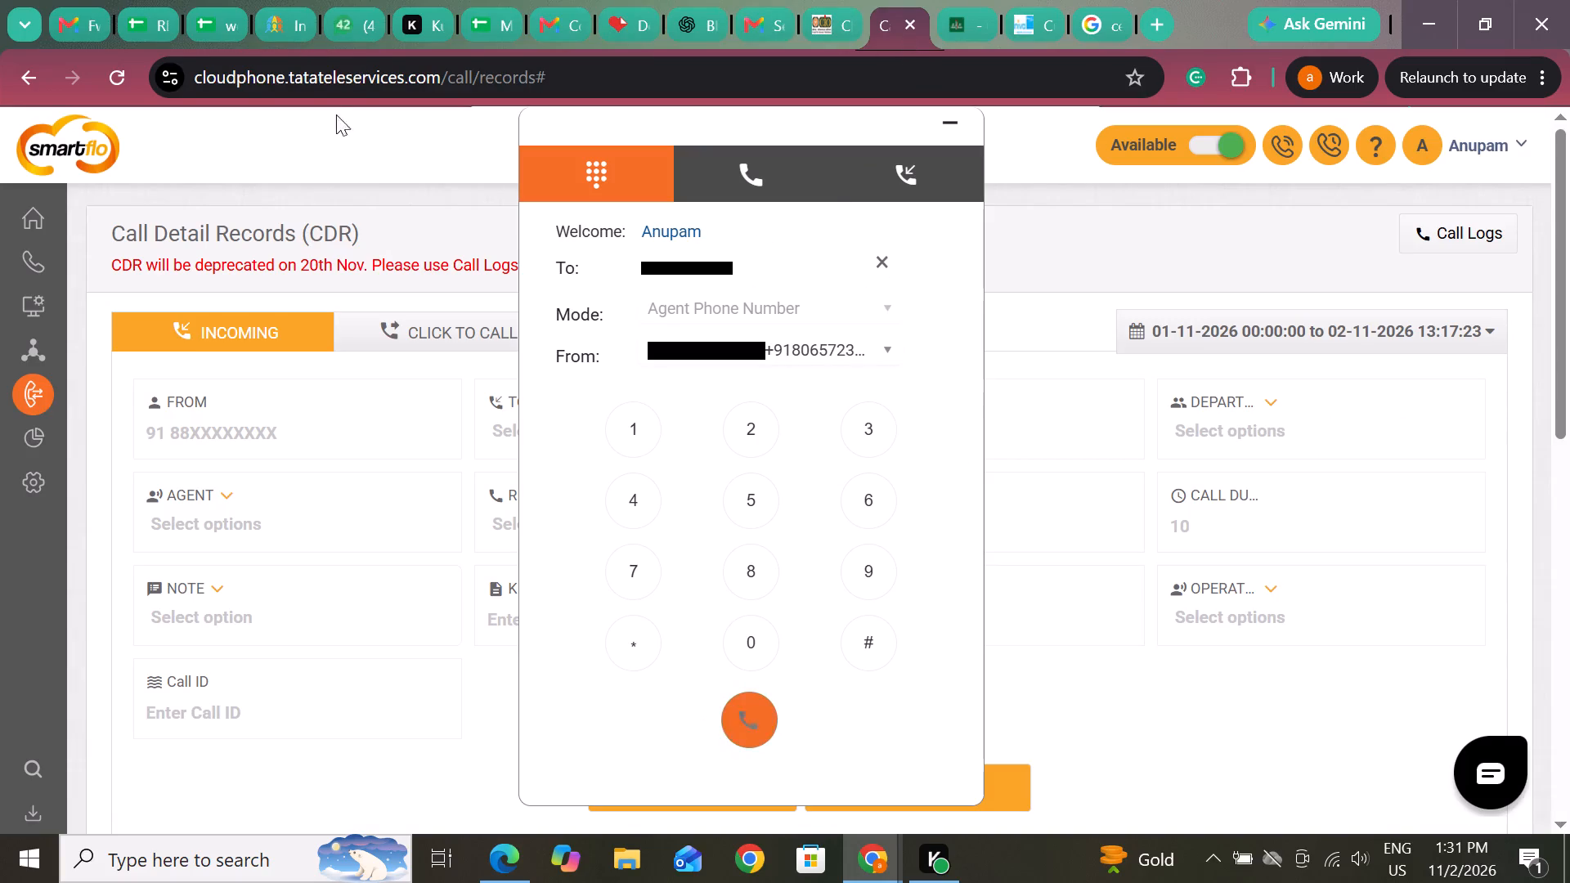
Recheck the forwarded email, copy the complaint's phone number again, and call the customer from the Smartflo dialer.
click(86, 24)
scroll(493, 348, down, 6)
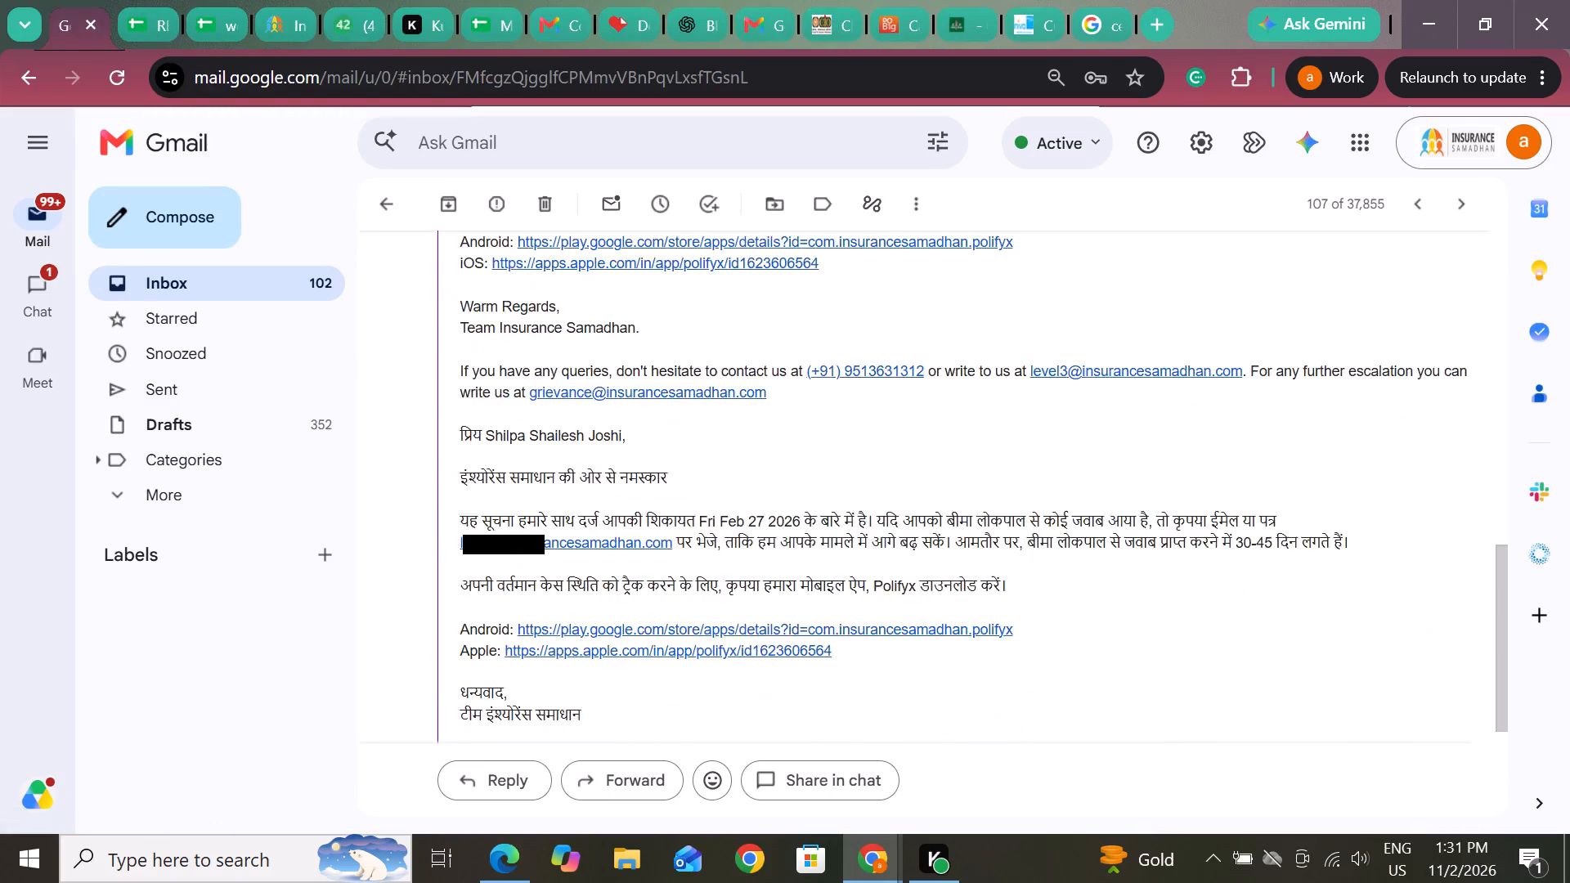
scroll(485, 375, up, 13)
click(271, 34)
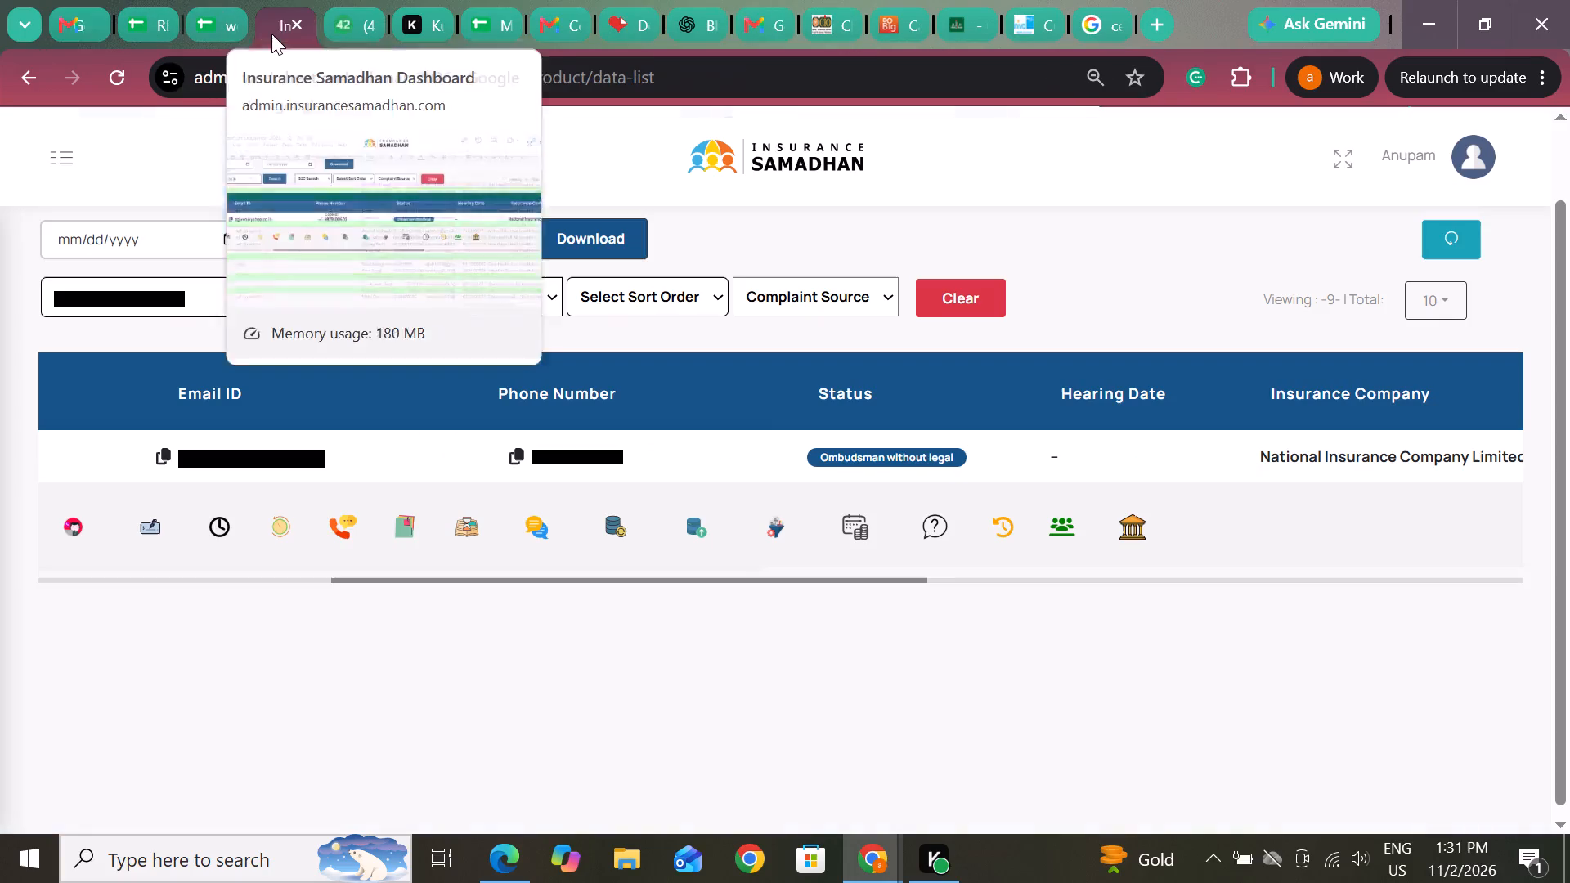
click(512, 458)
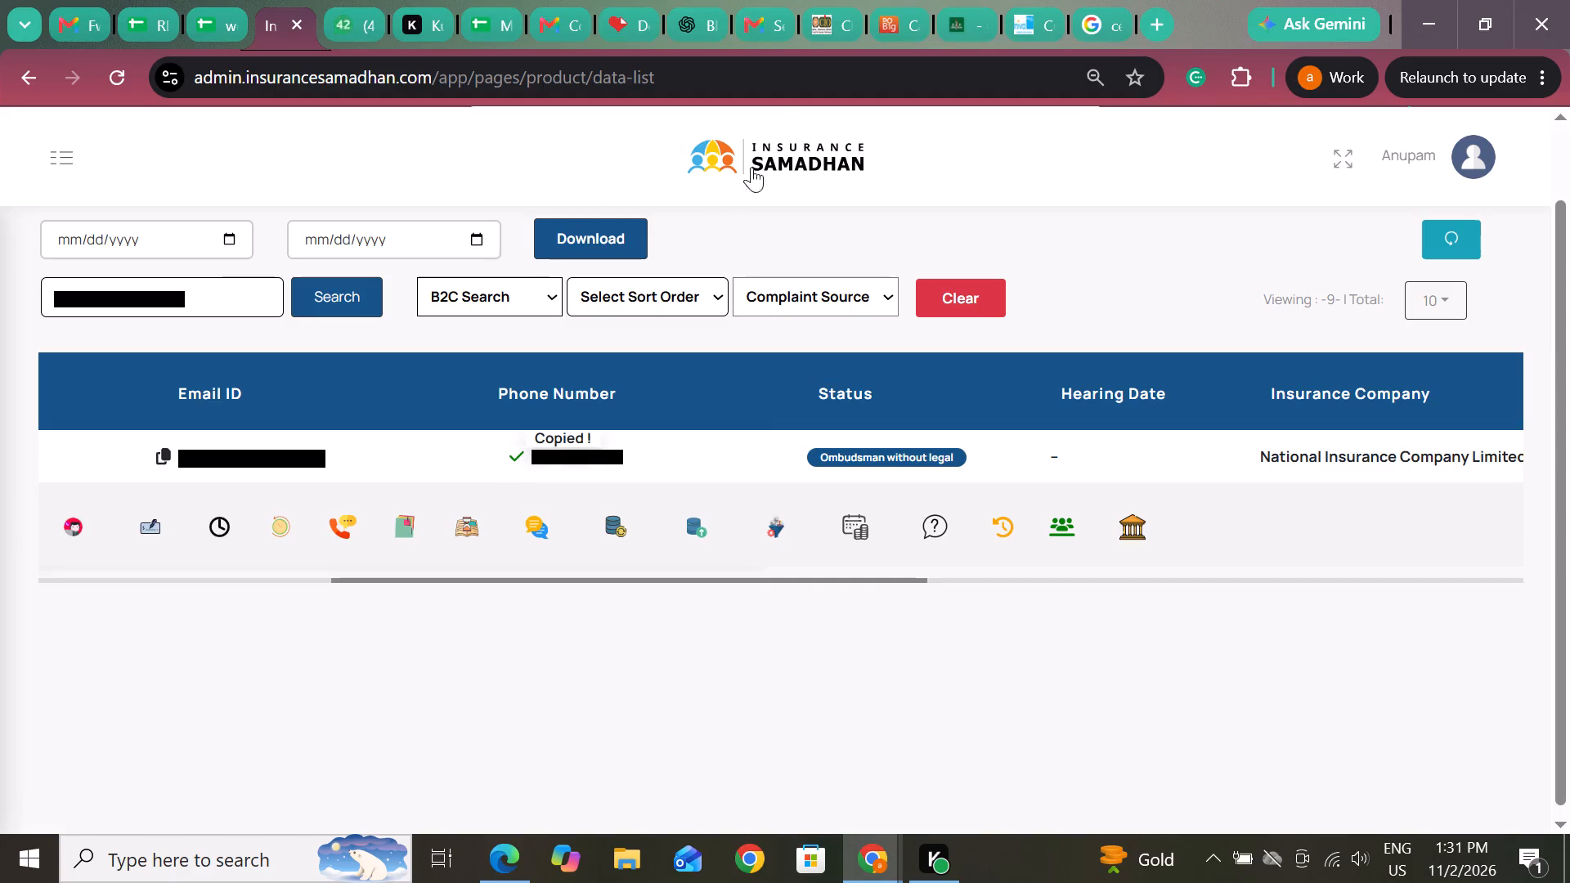
click(892, 43)
ctrl+double_click(753, 276)
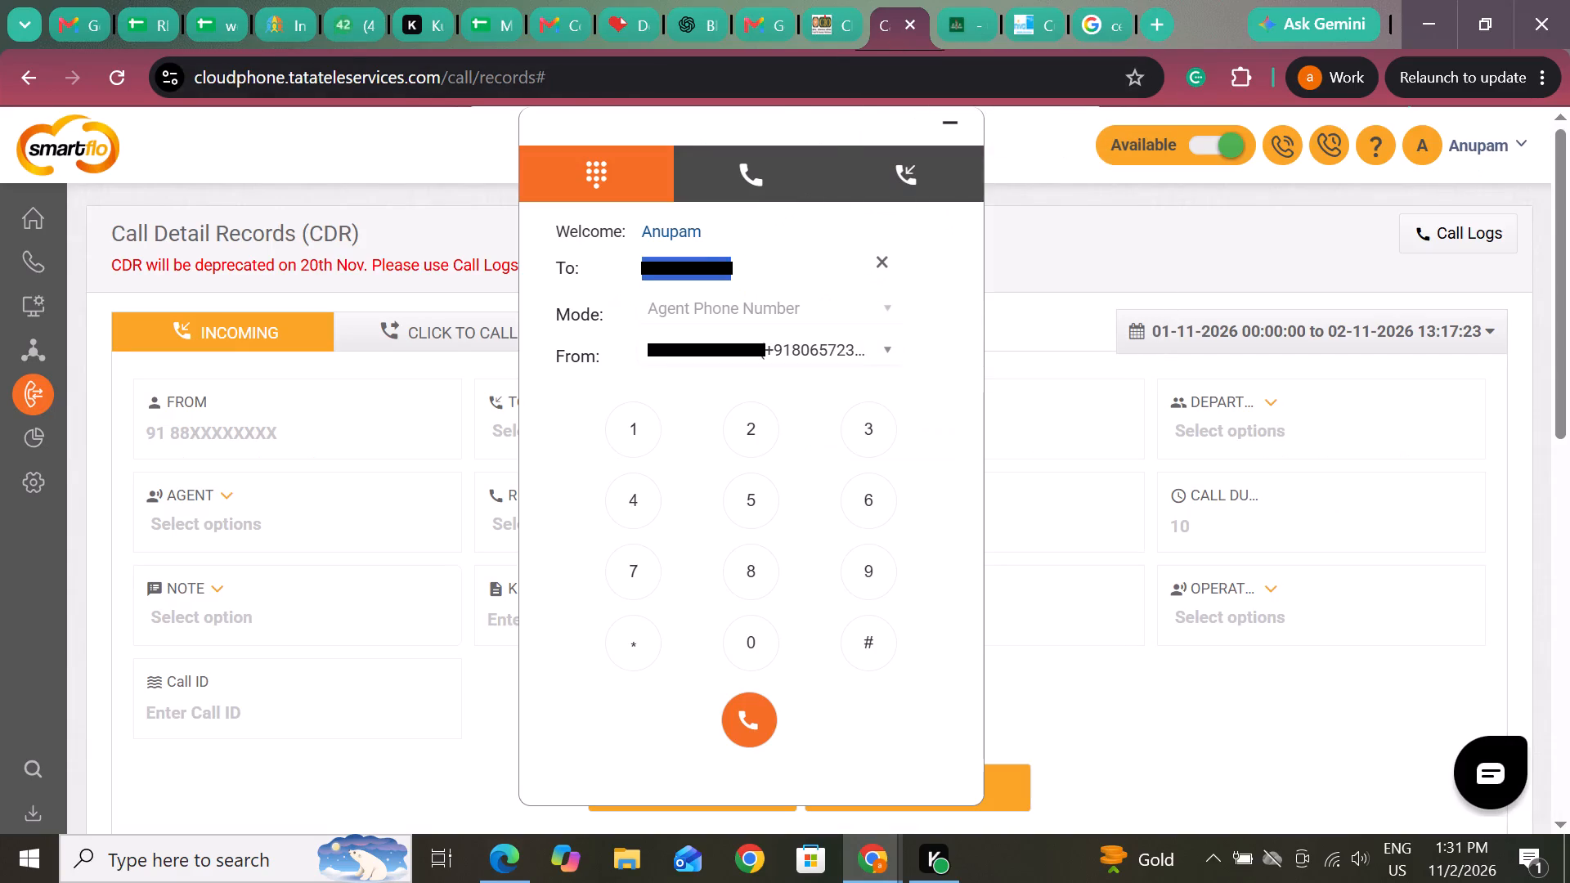
key(ctrl+v)
click(734, 724)
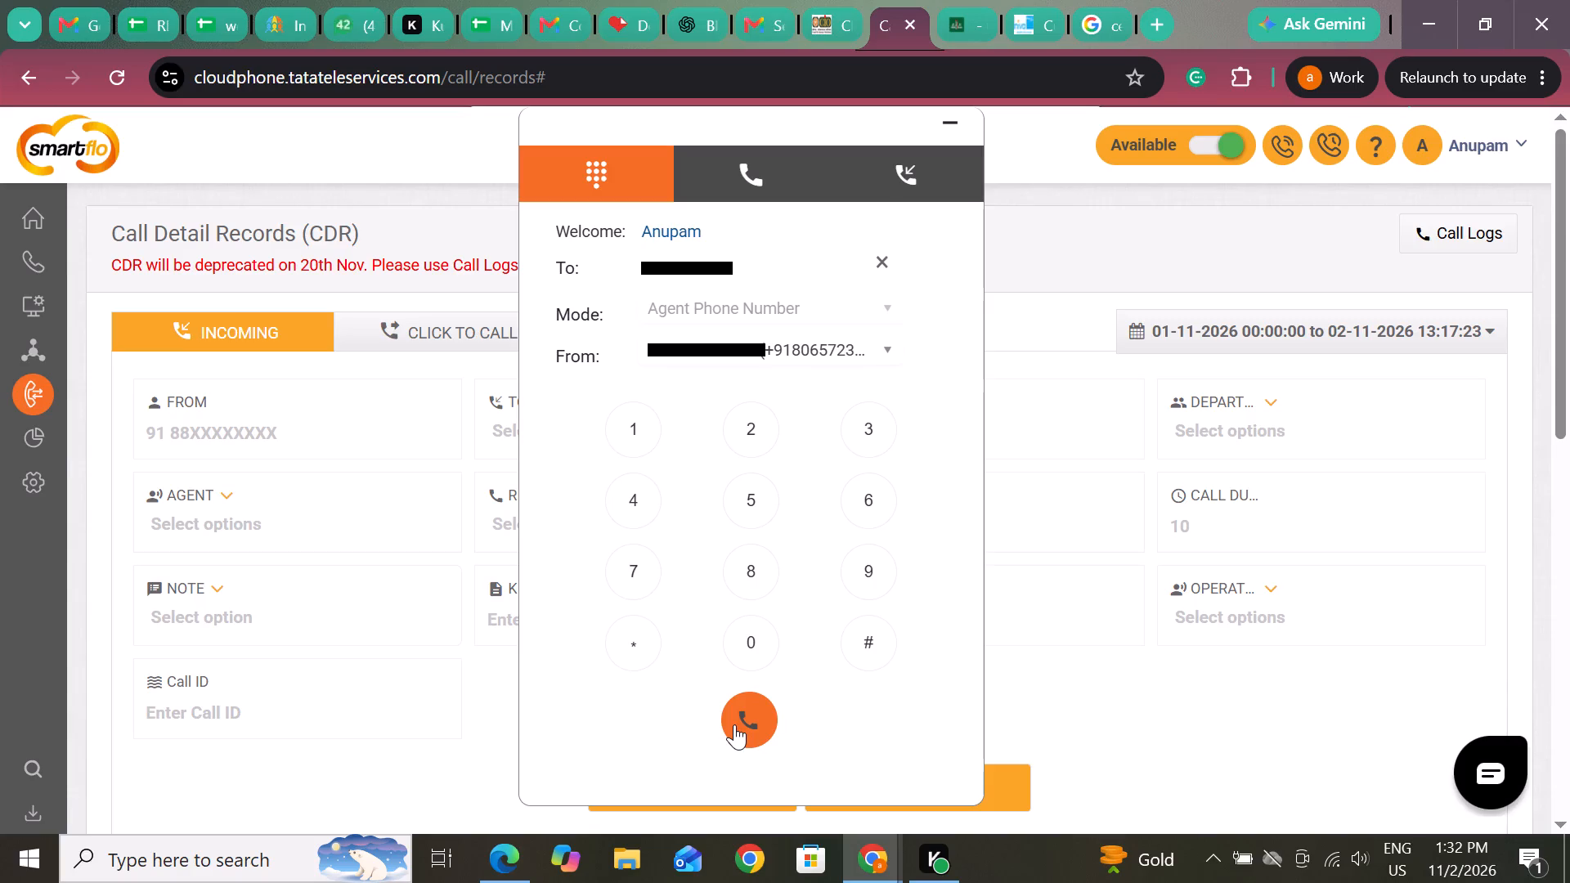
Return to the Insurance Samadhan portal and open the details of the customer's National Insurance complaint.
click(280, 31)
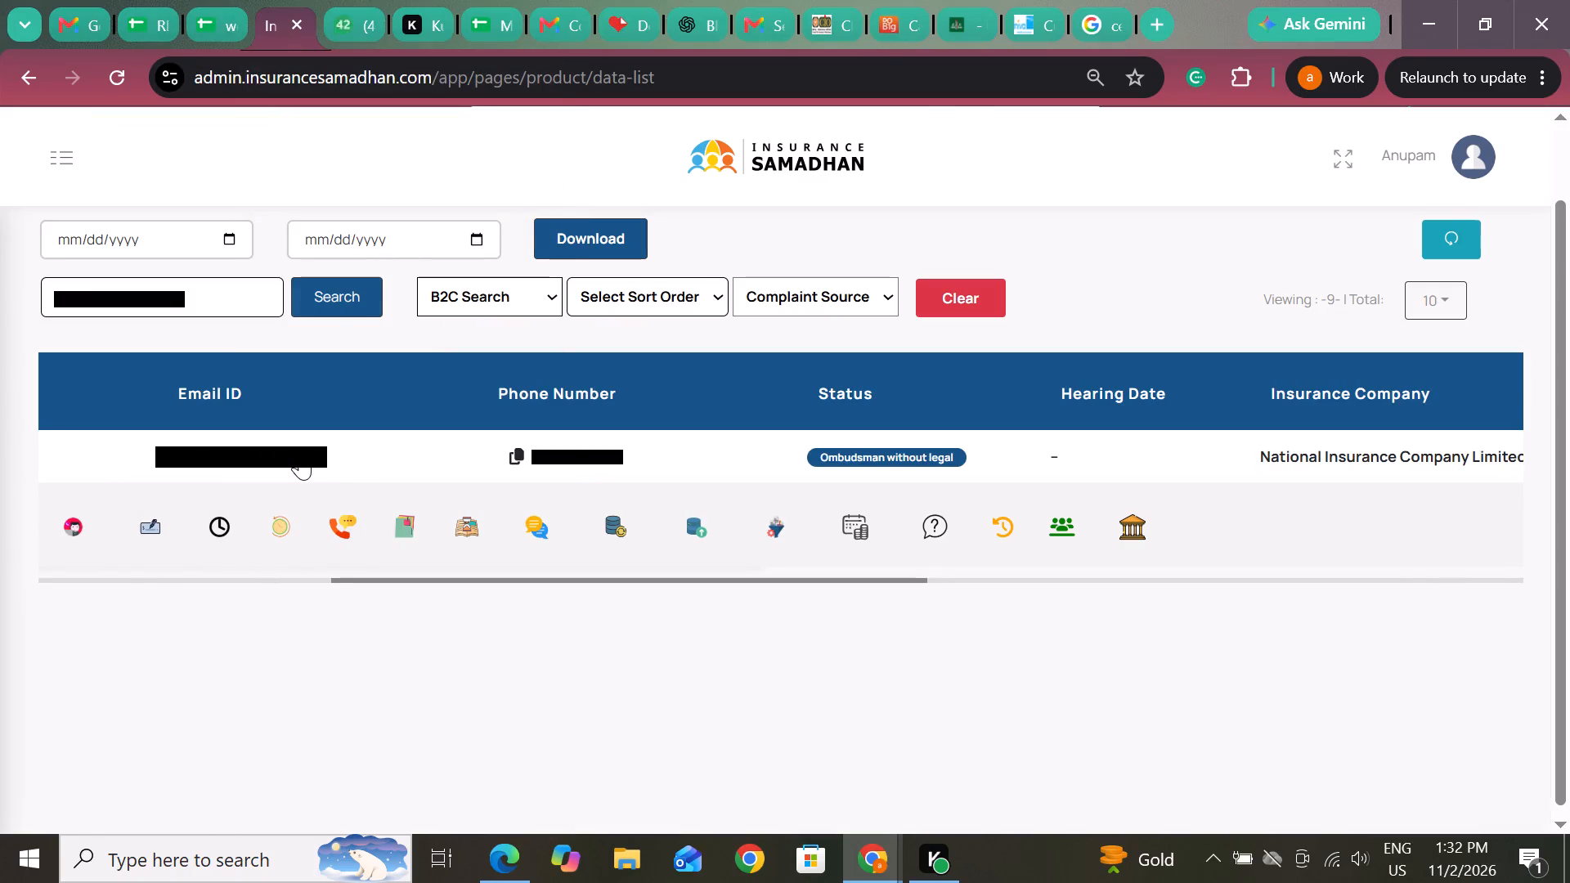
scroll(299, 455, right, 1)
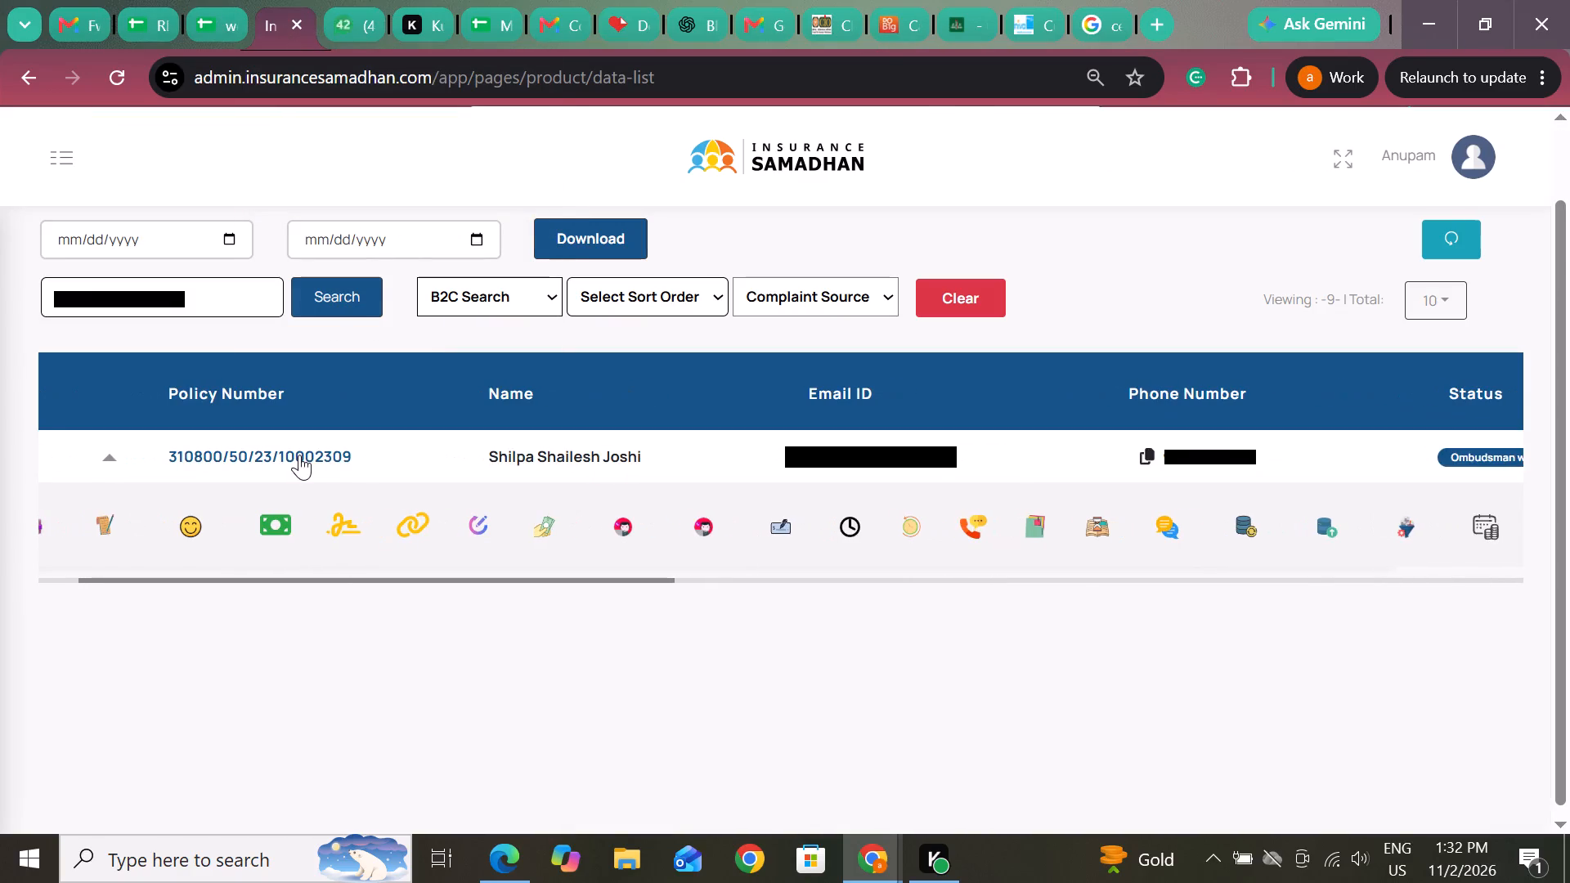
scroll(299, 455, right, 2)
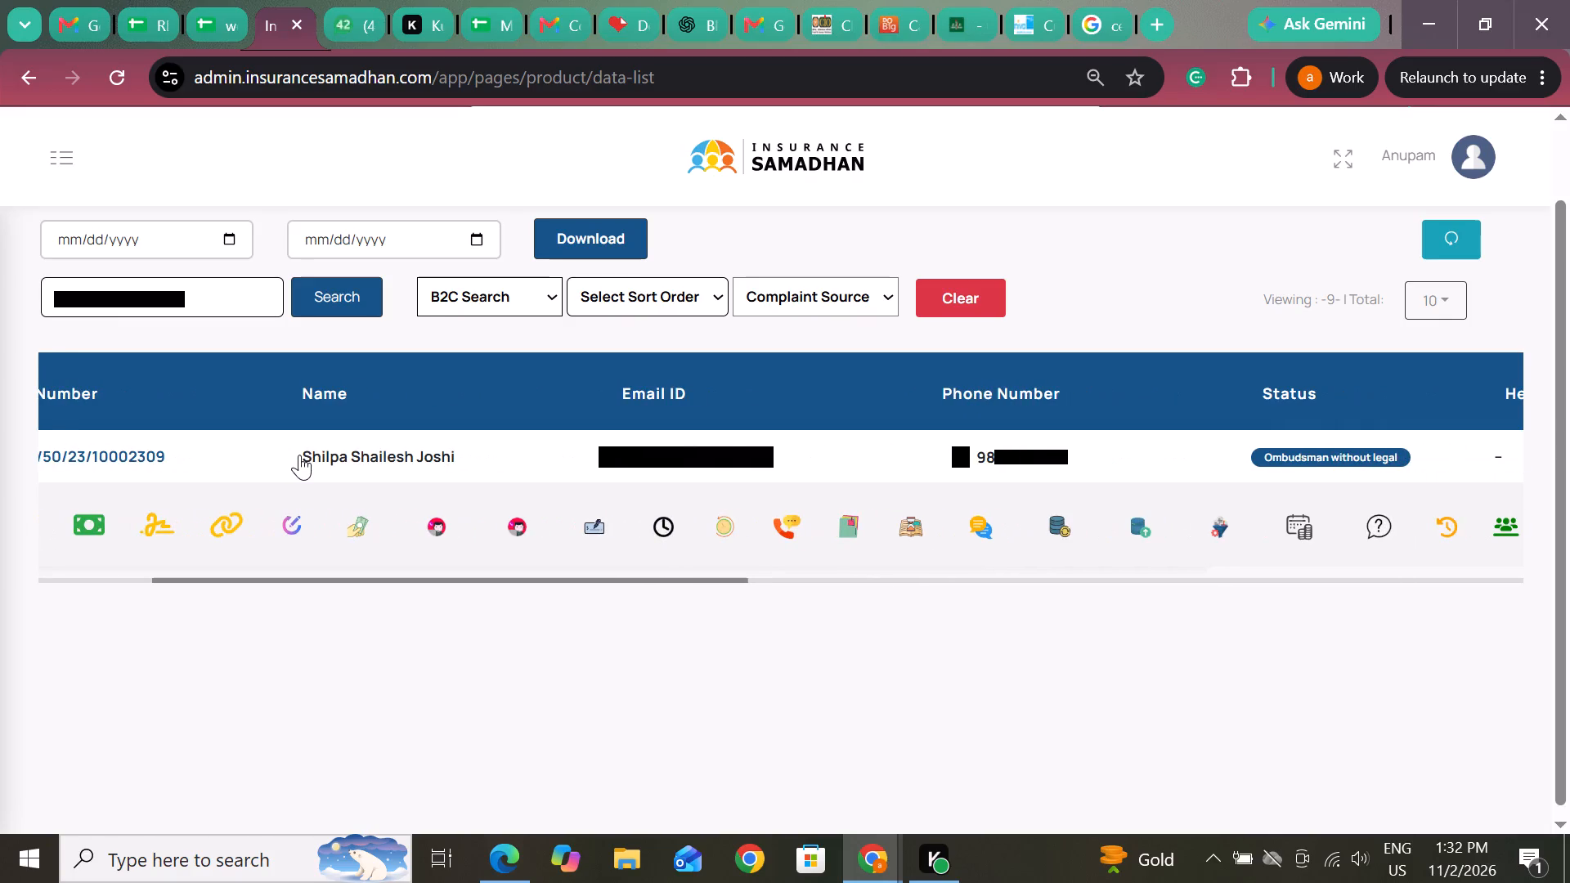
scroll(299, 455, right, 1)
click(138, 570)
click(137, 581)
drag(137, 581, 508, 582)
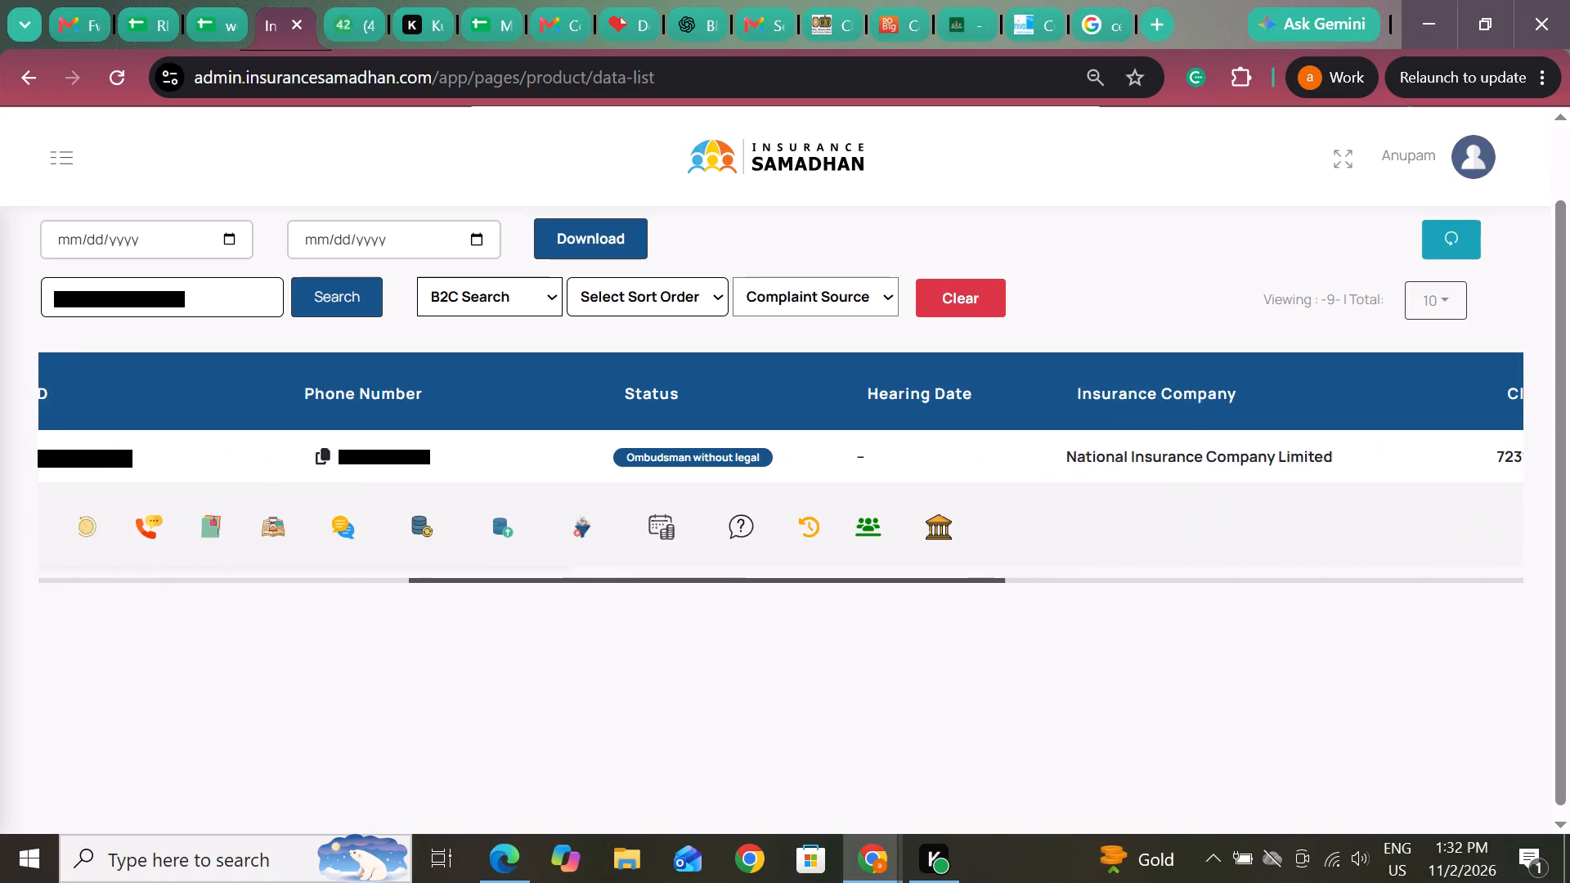
drag(508, 582, 141, 600)
click(316, 468)
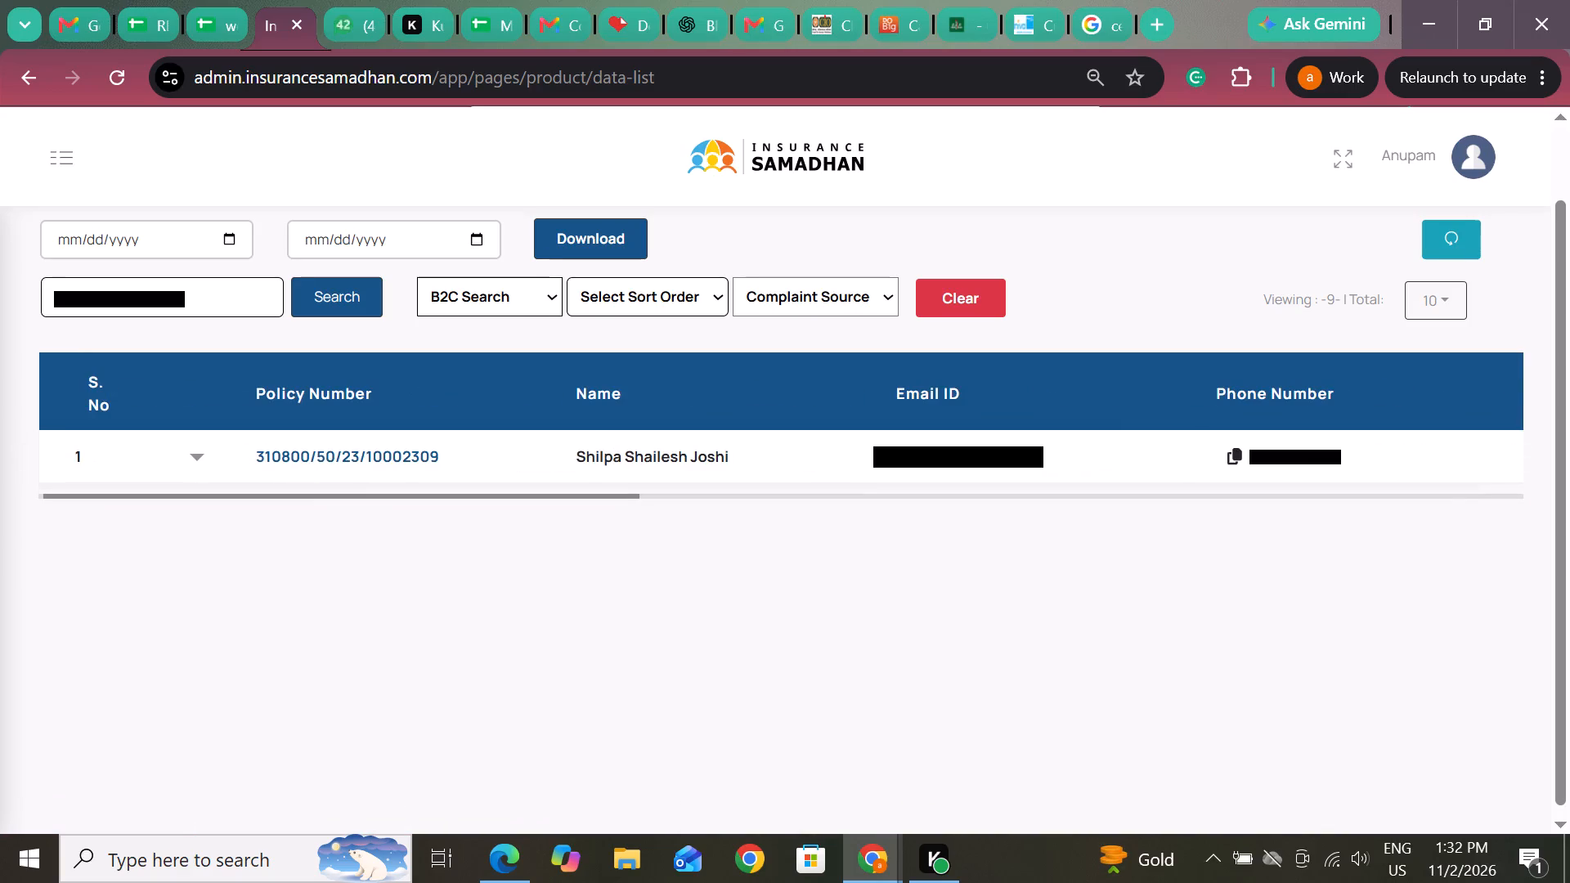
click(370, 455)
scroll(1090, 457, up, 5)
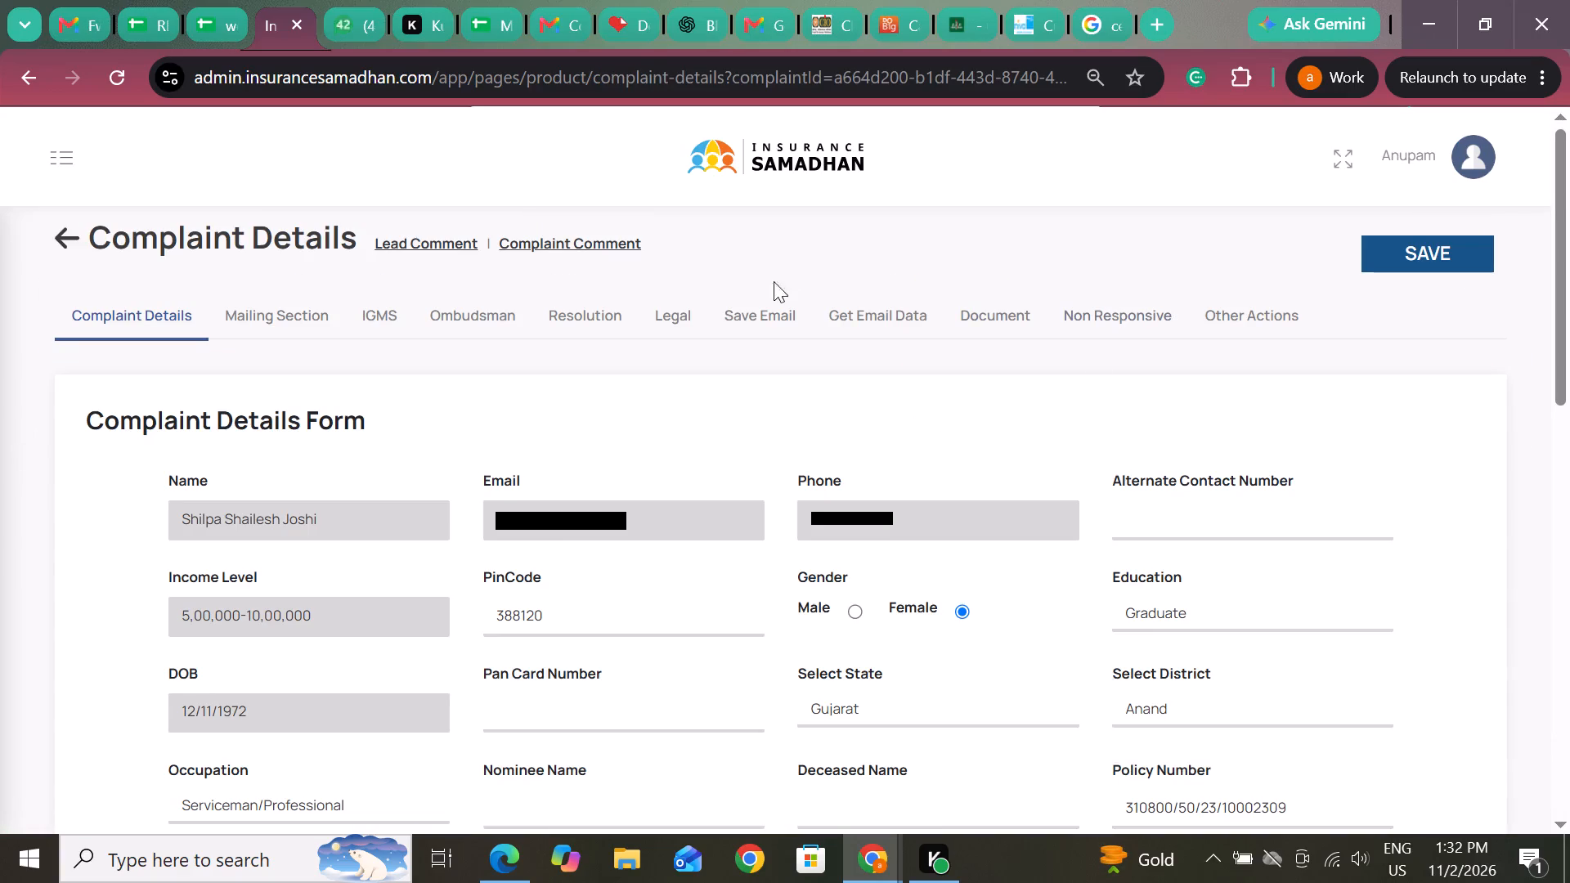
Choose Single reminder mail under the complaint's other actions and send the Form 6A reminder to the Ombudsman.
click(1237, 317)
scroll(0, 372, down, 2)
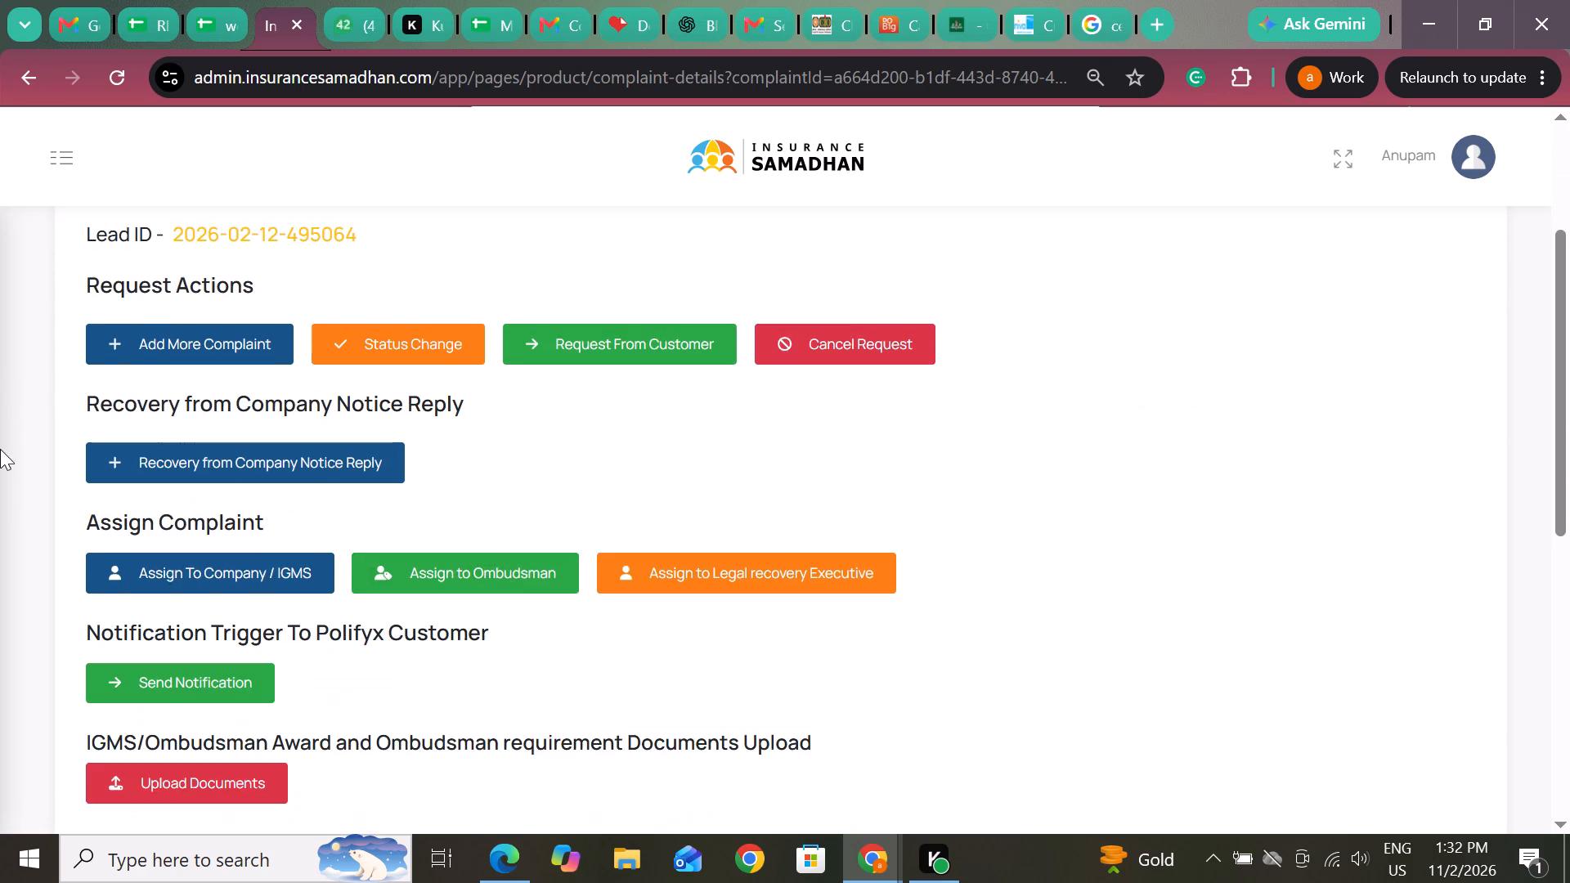
scroll(0, 447, down, 2)
scroll(194, 484, down, 2)
click(147, 402)
click(131, 450)
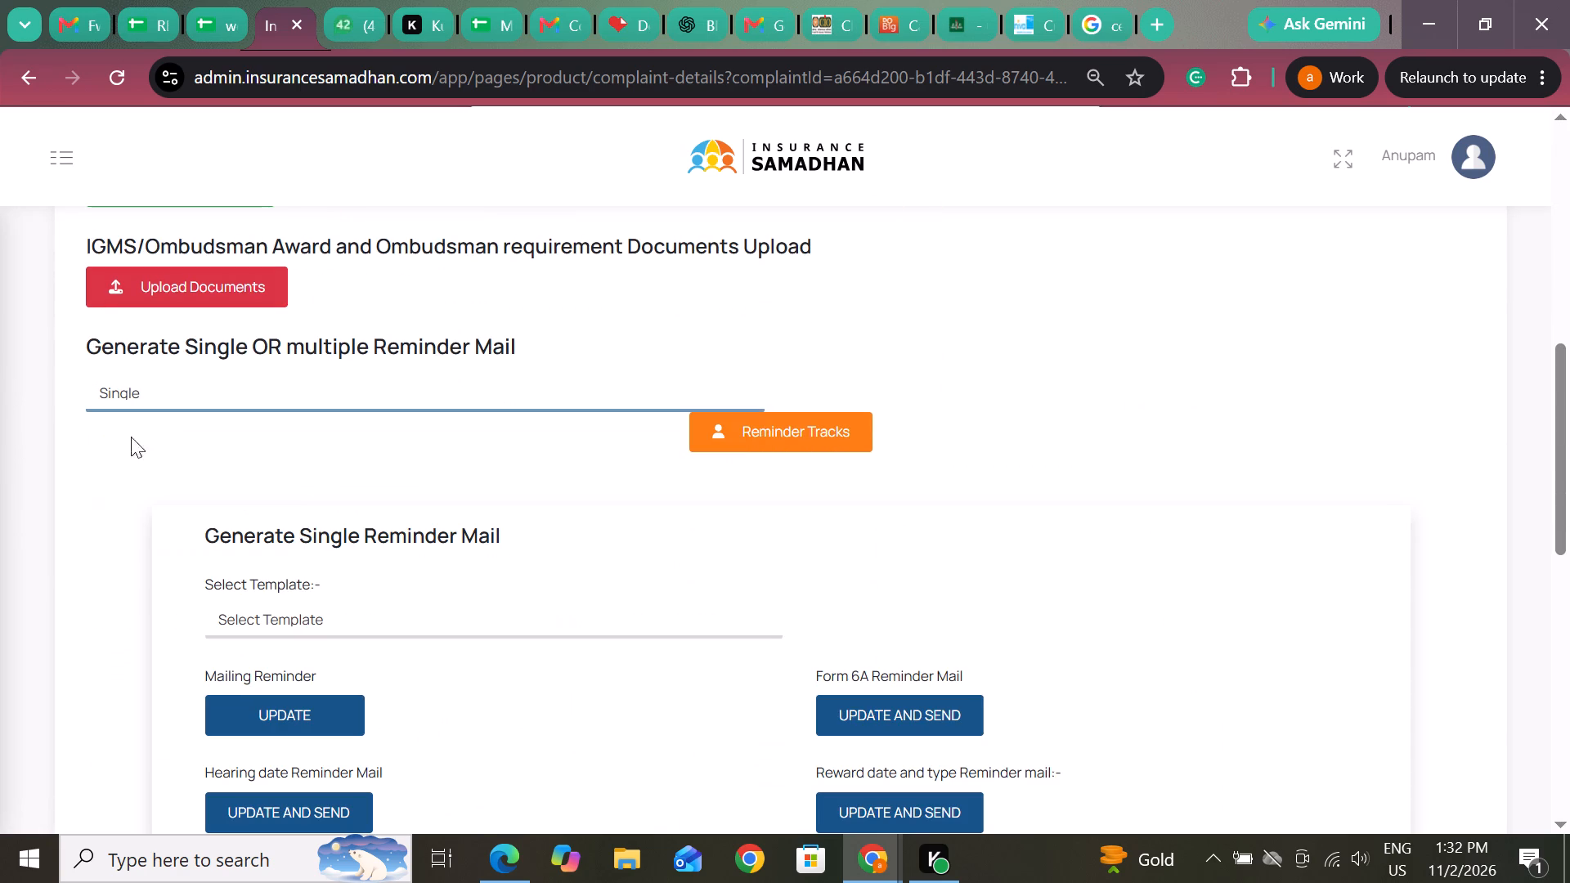
scroll(837, 424, down, 2)
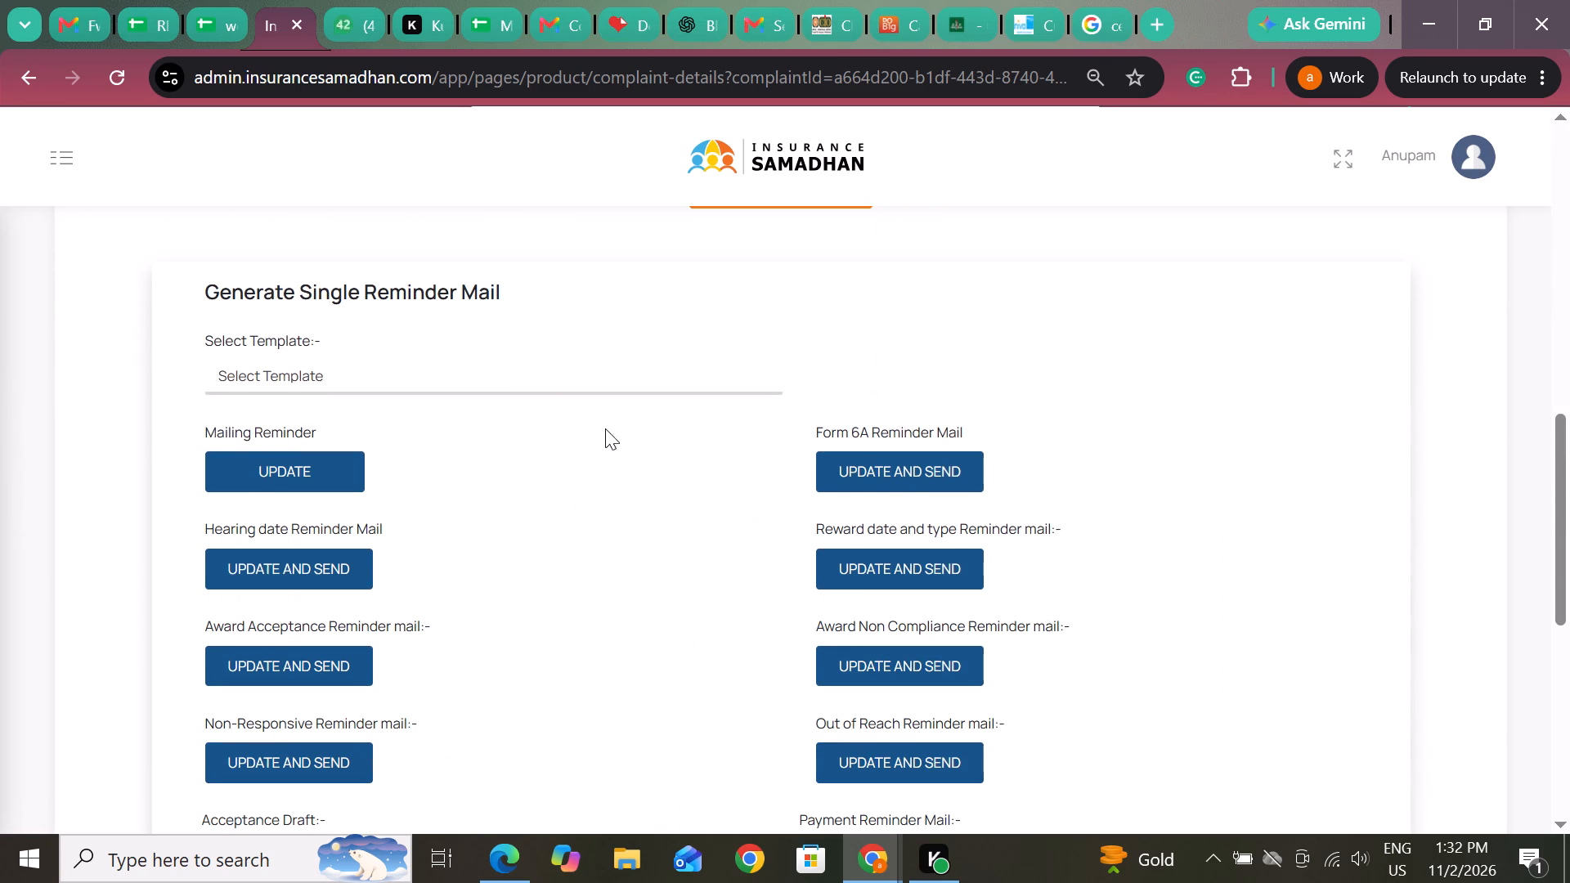
scroll(668, 452, up, 6)
scroll(820, 480, down, 5)
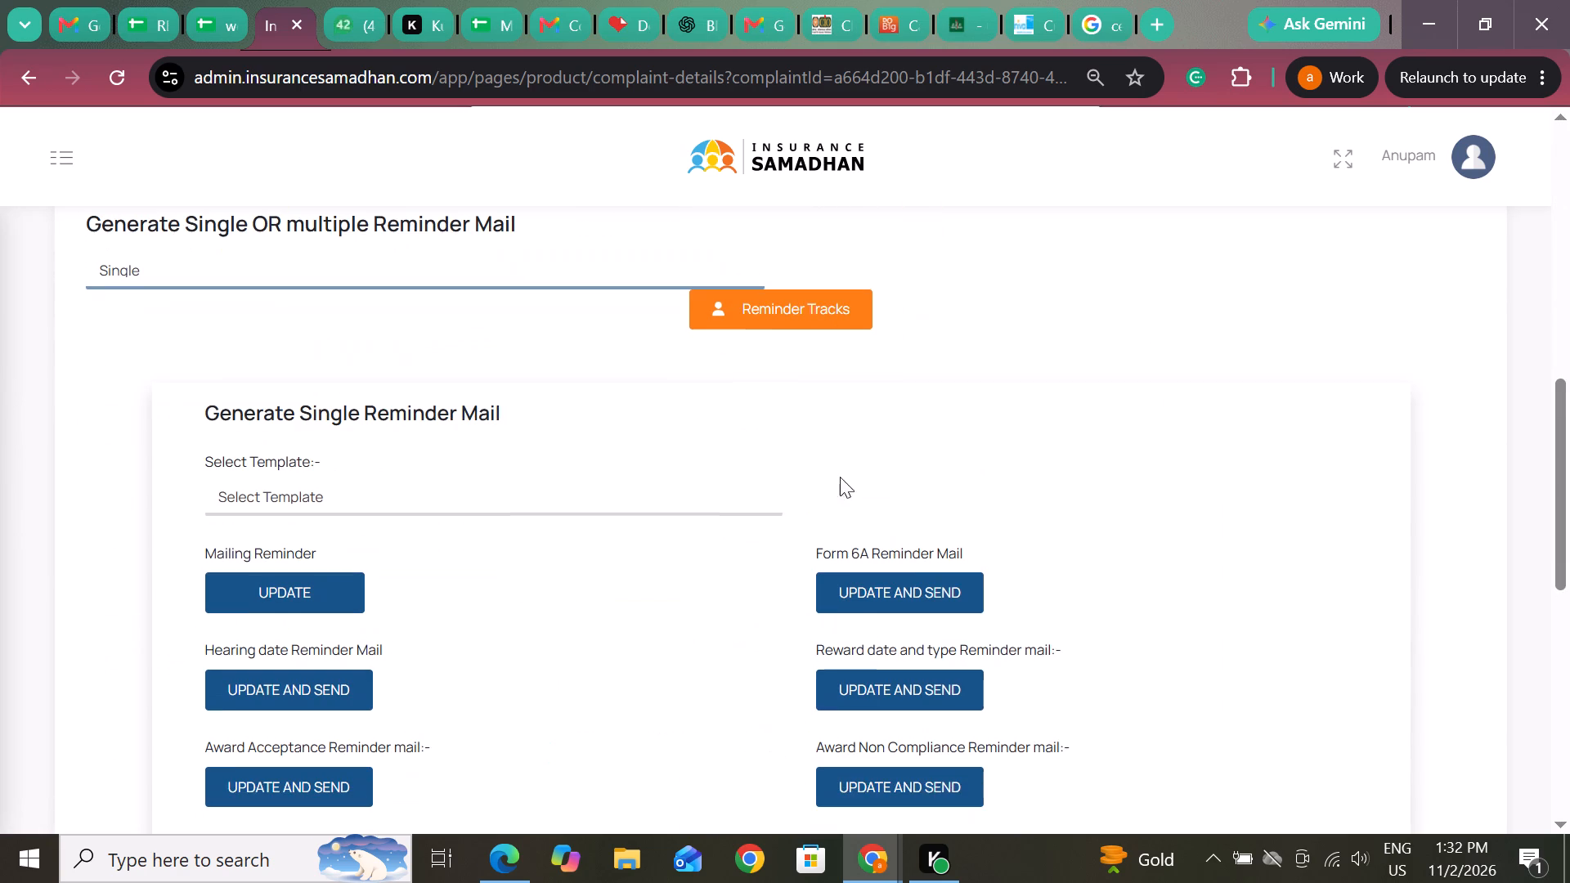
click(905, 588)
scroll(675, 504, down, 7)
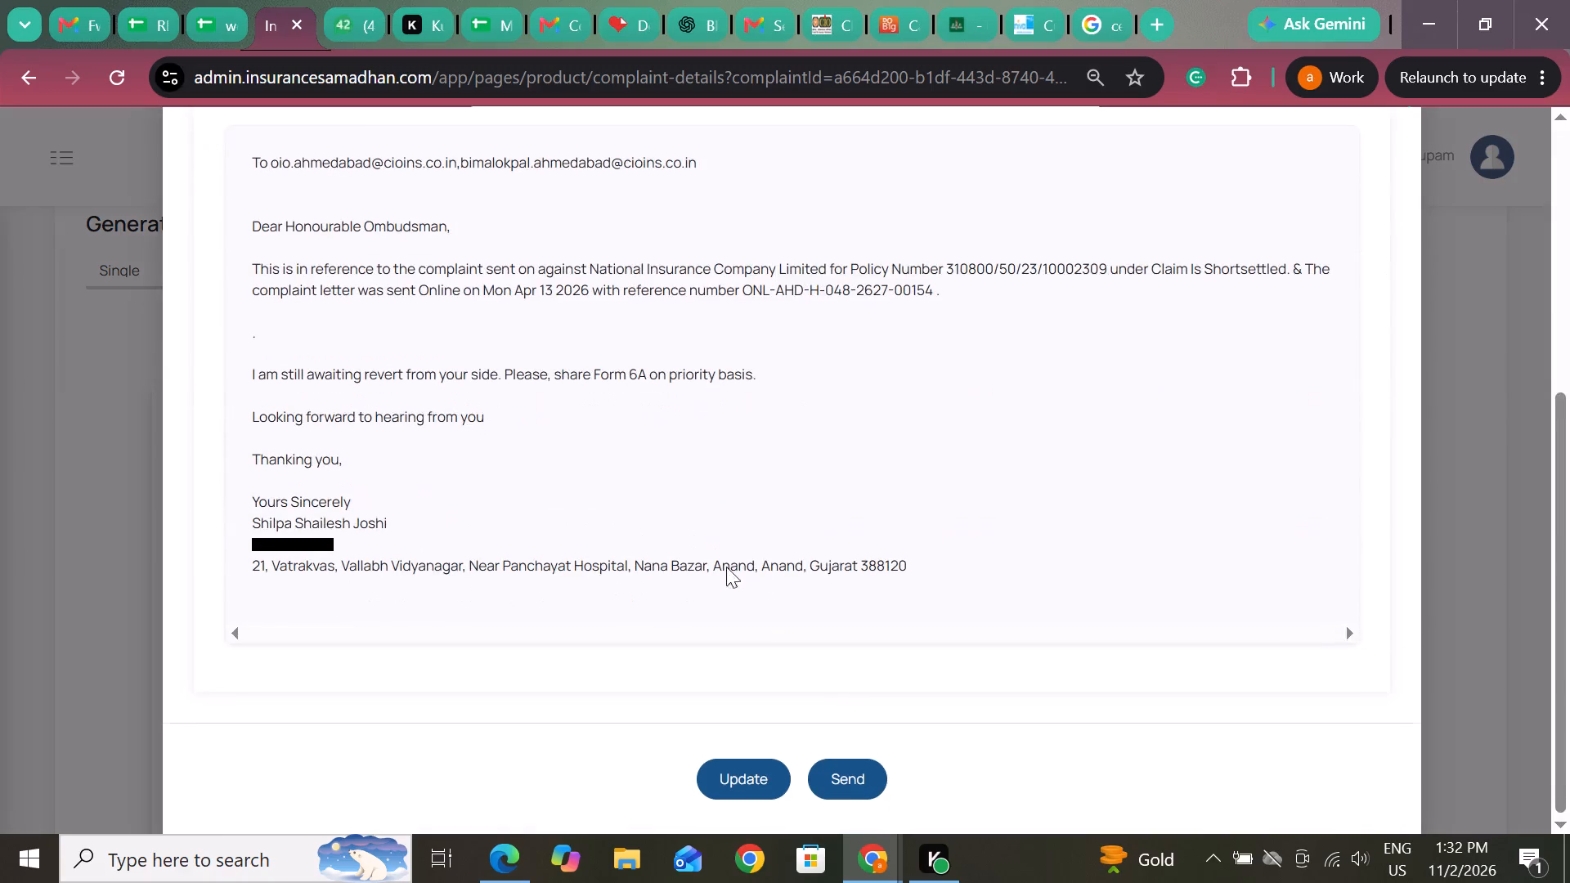
click(863, 762)
click(890, 234)
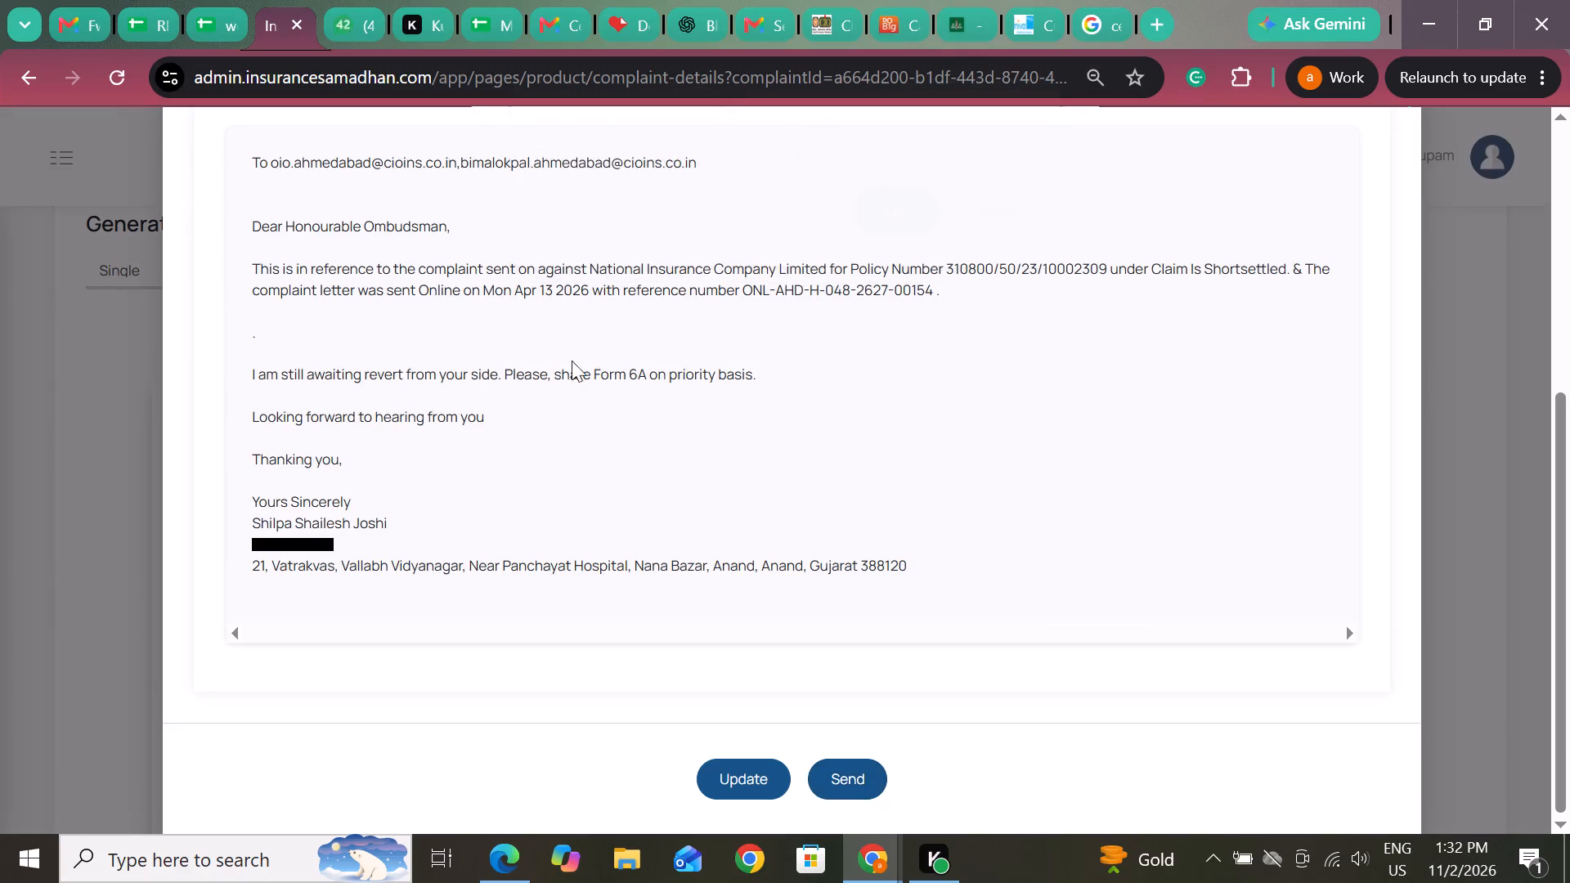
Add the complaint comment "reminder shared" and save it.
scroll(556, 364, up, 15)
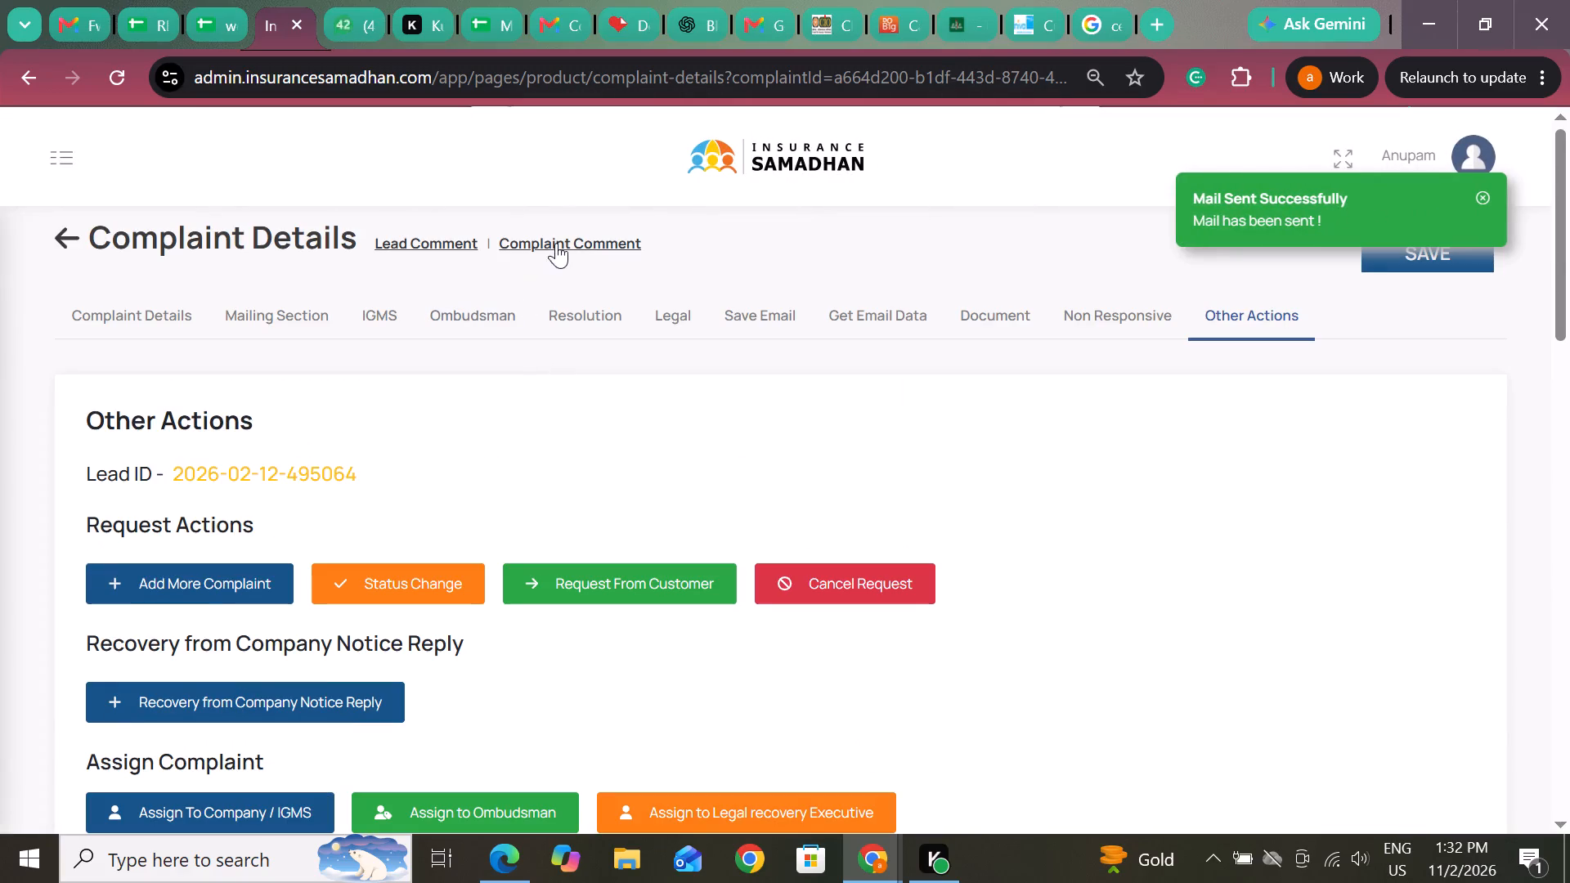
click(556, 243)
scroll(729, 546, down, 15)
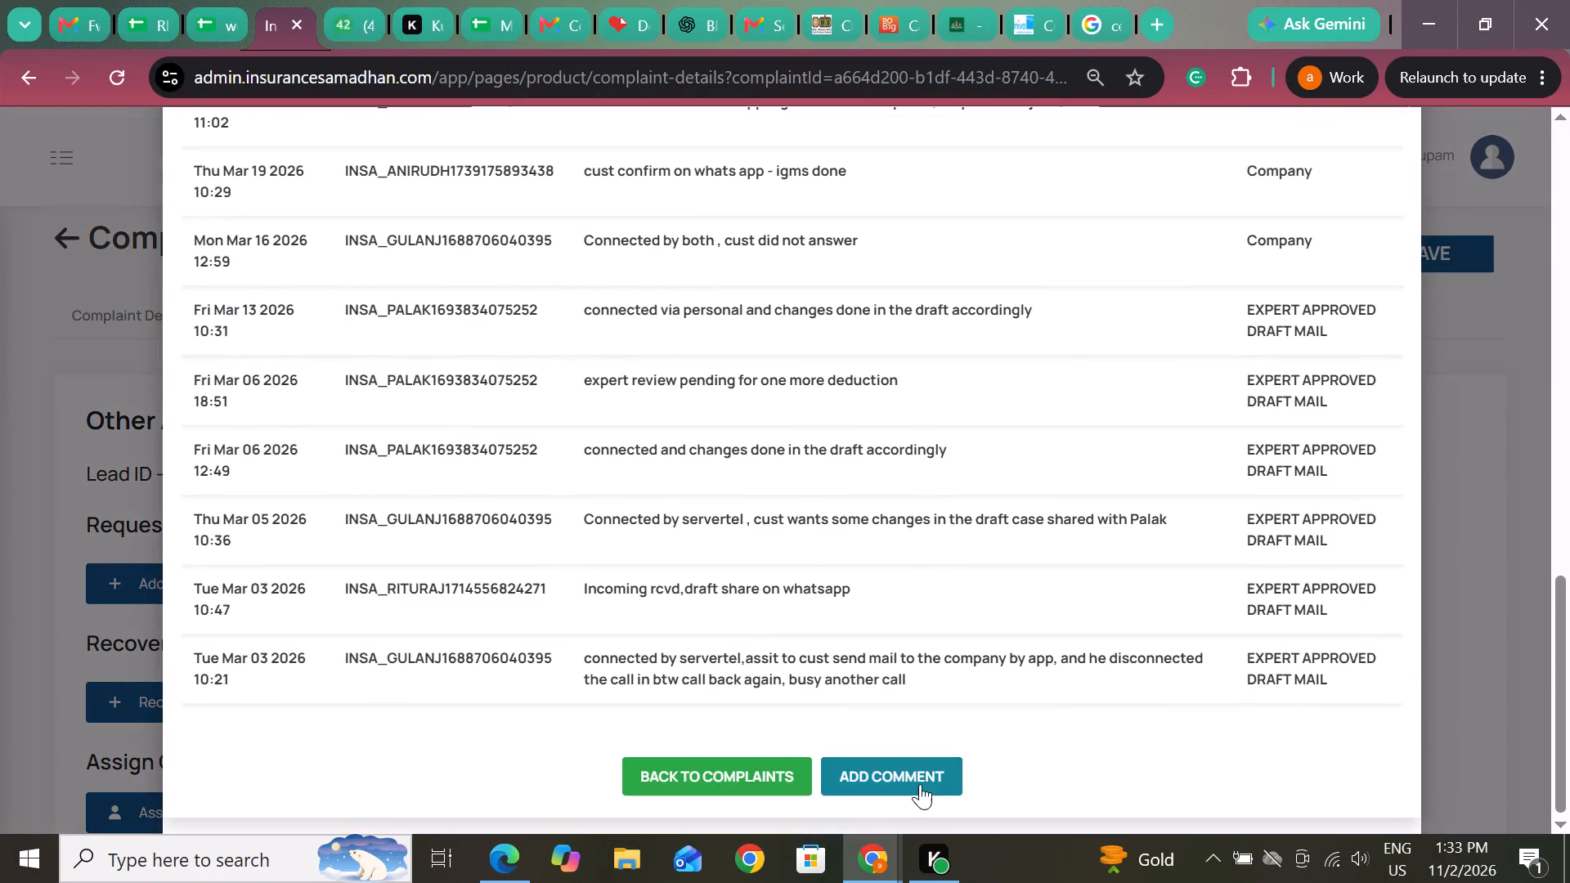
click(920, 784)
click(698, 564)
text(reminder shared)
key(space)
key(Tab)
key(Tab)
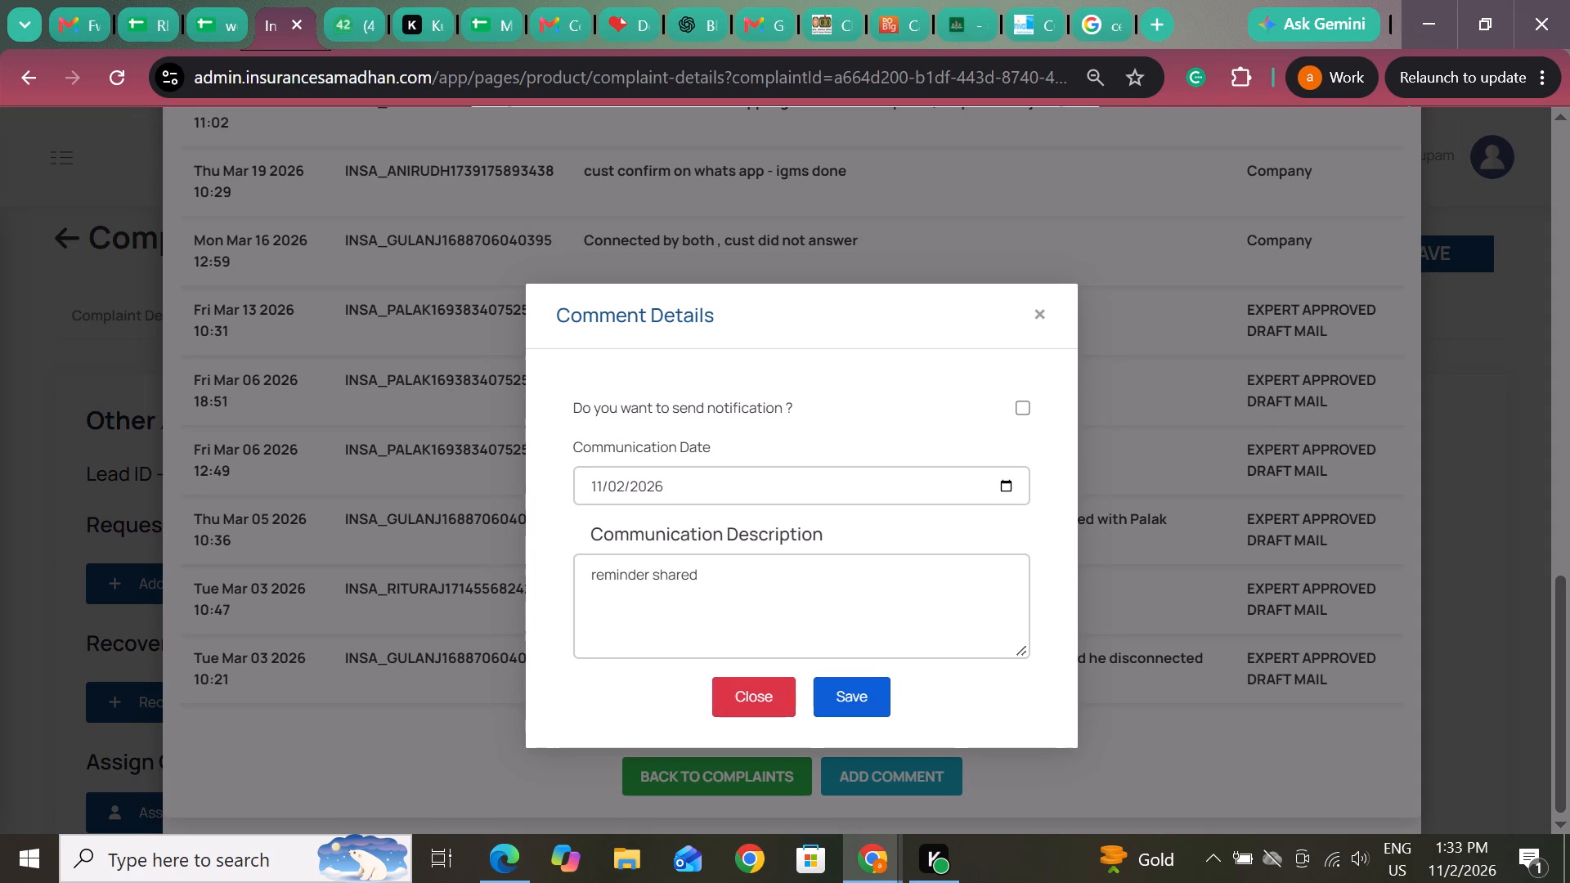
key(Return)
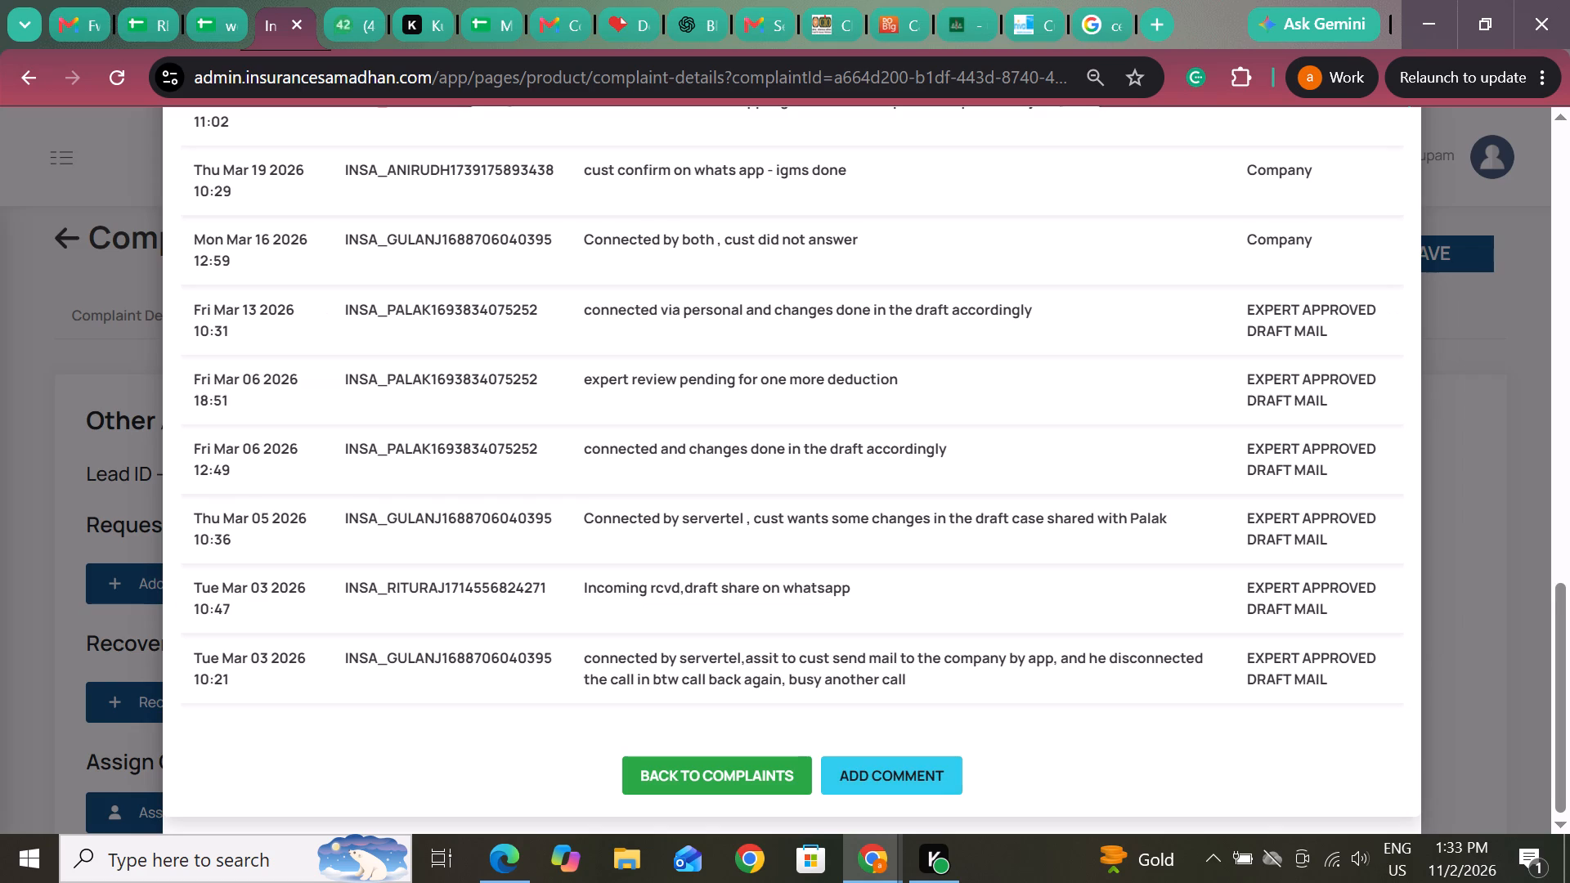
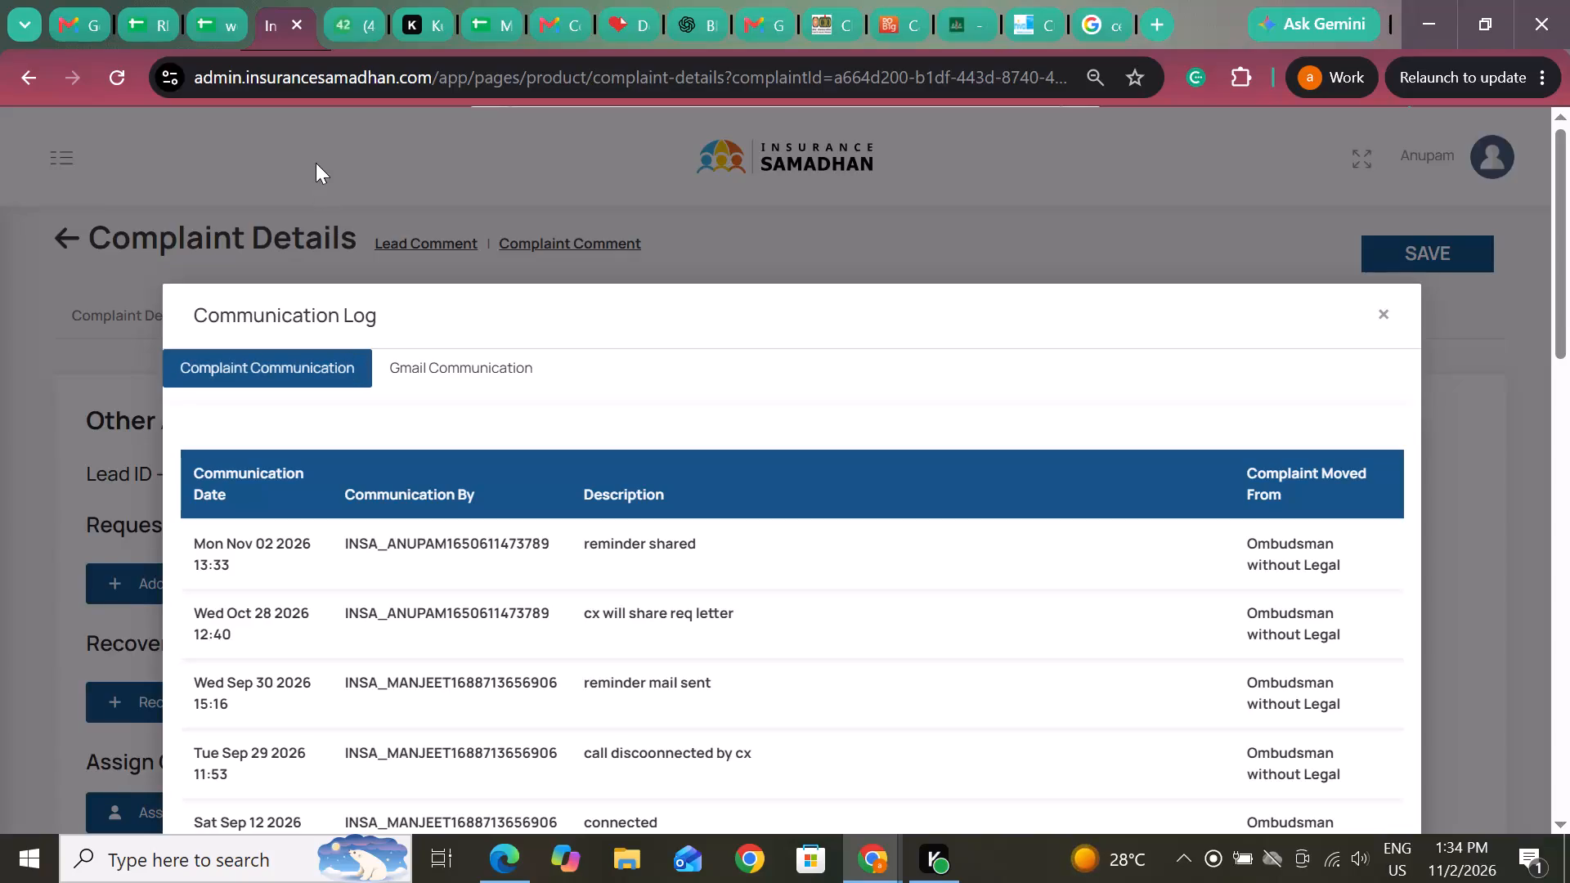
Close the communication log and return from the complaint's details to the All Complaints list.
click(314, 160)
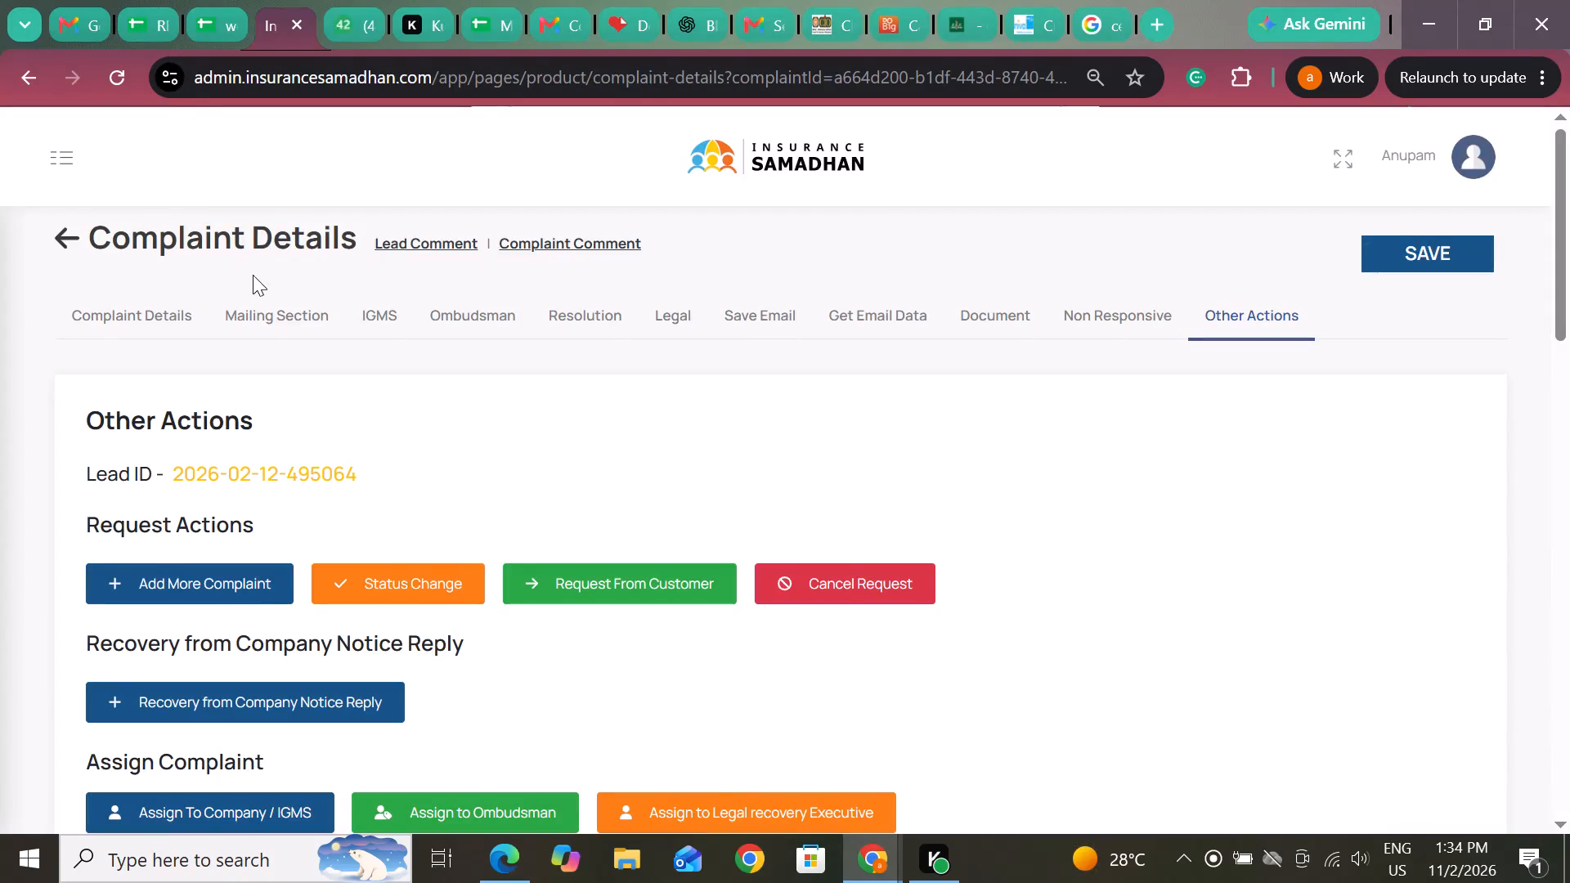
scroll(196, 294, up, 5)
click(60, 238)
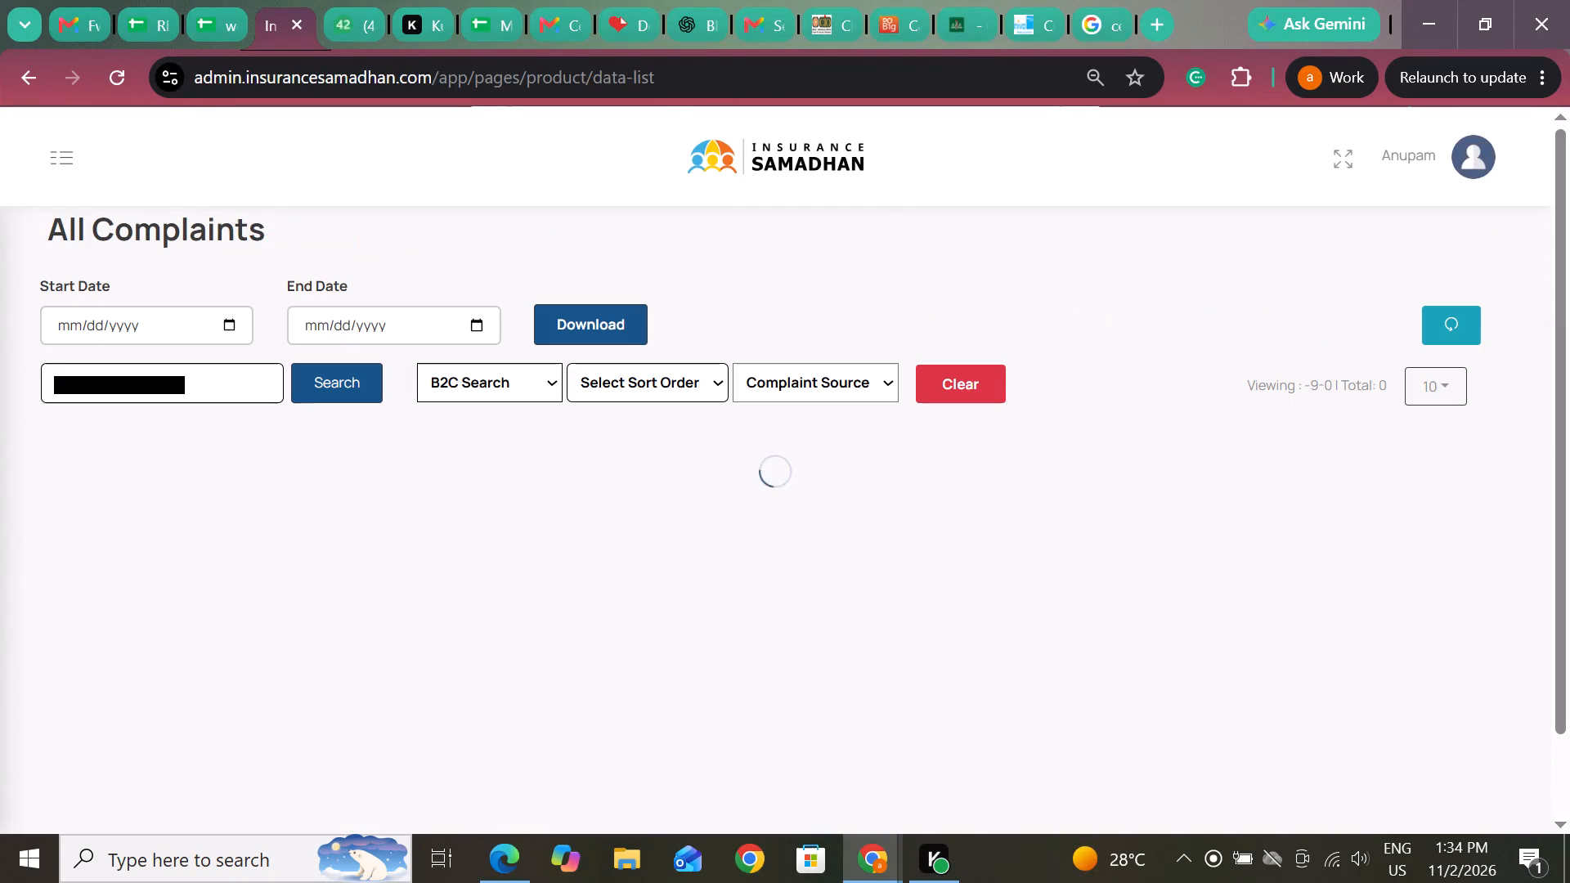
Examine the customer's complaint row in the All Complaints list, from policy number and contact columns through status, insurance company and claim amount.
scroll(594, 431, down, 2)
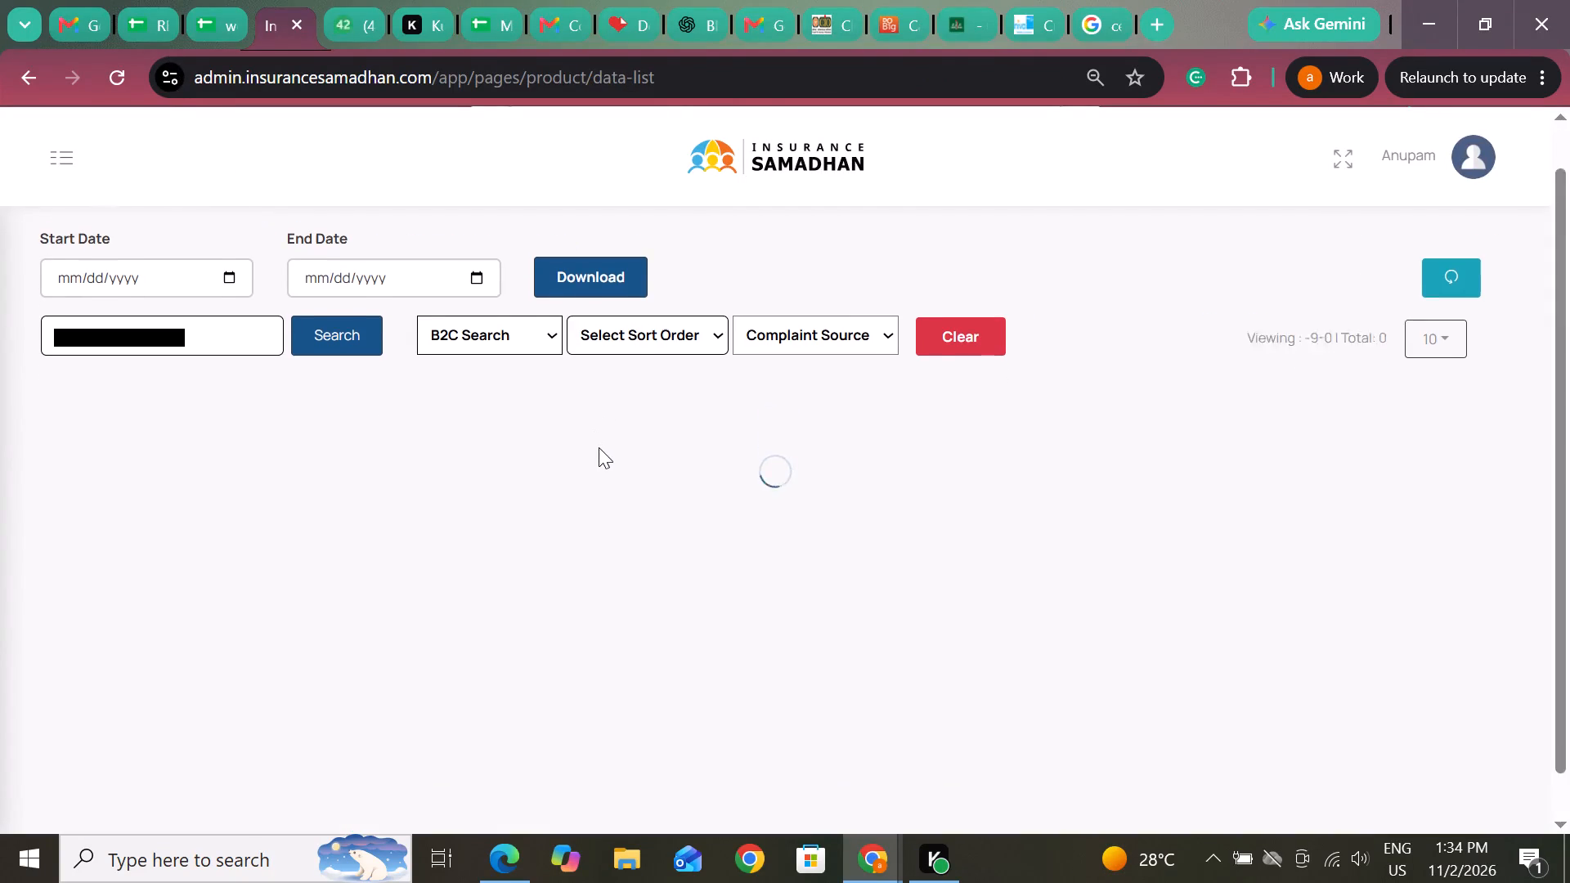
scroll(611, 440, up, 3)
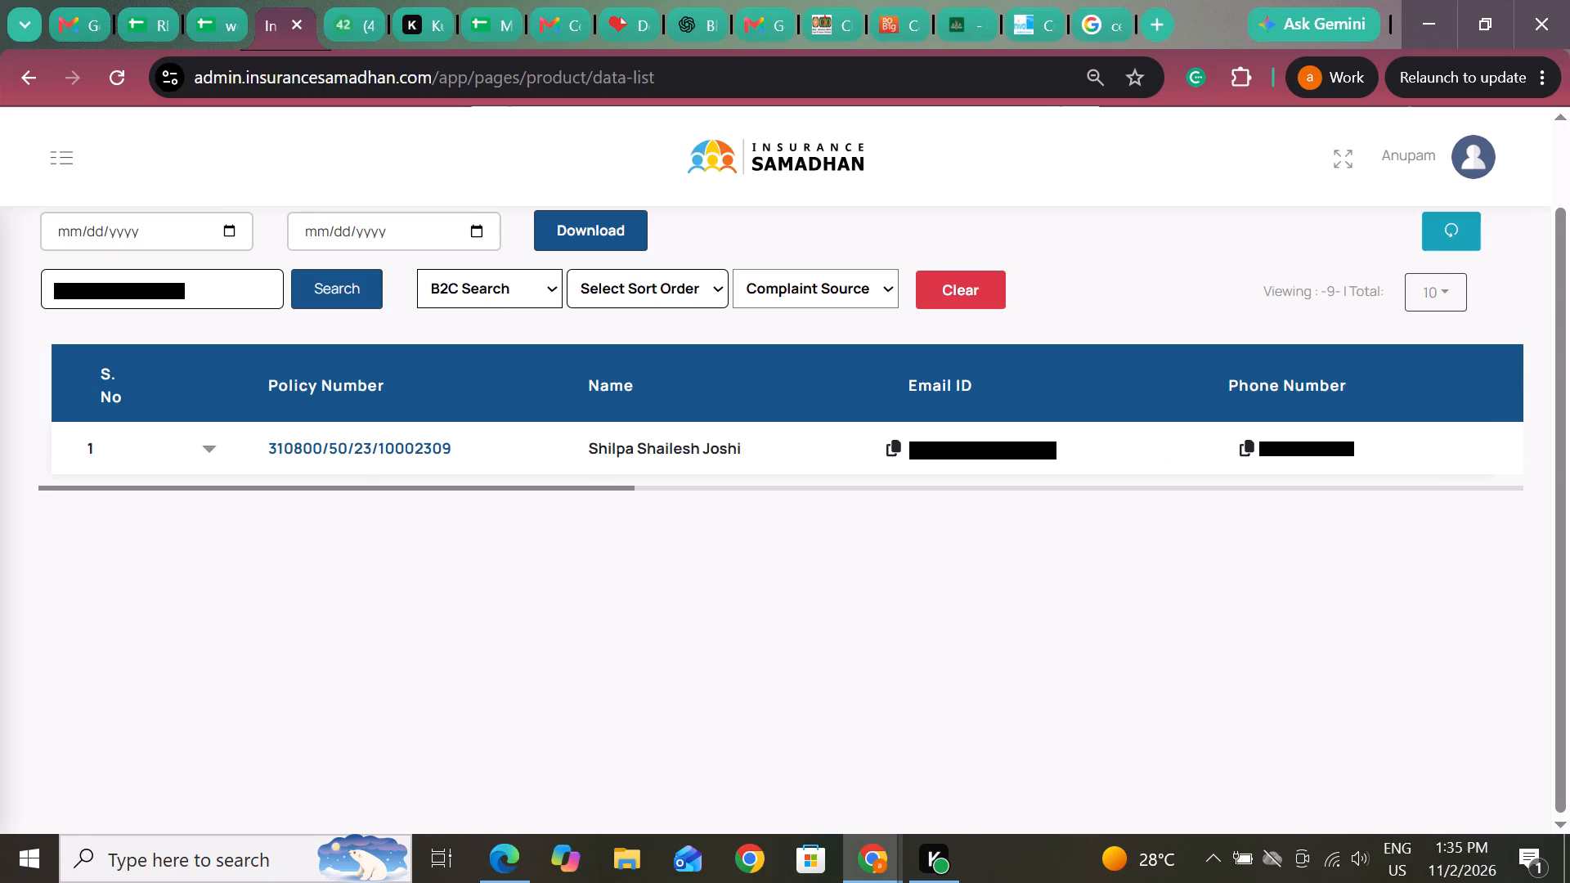
scroll(622, 458, left, 1)
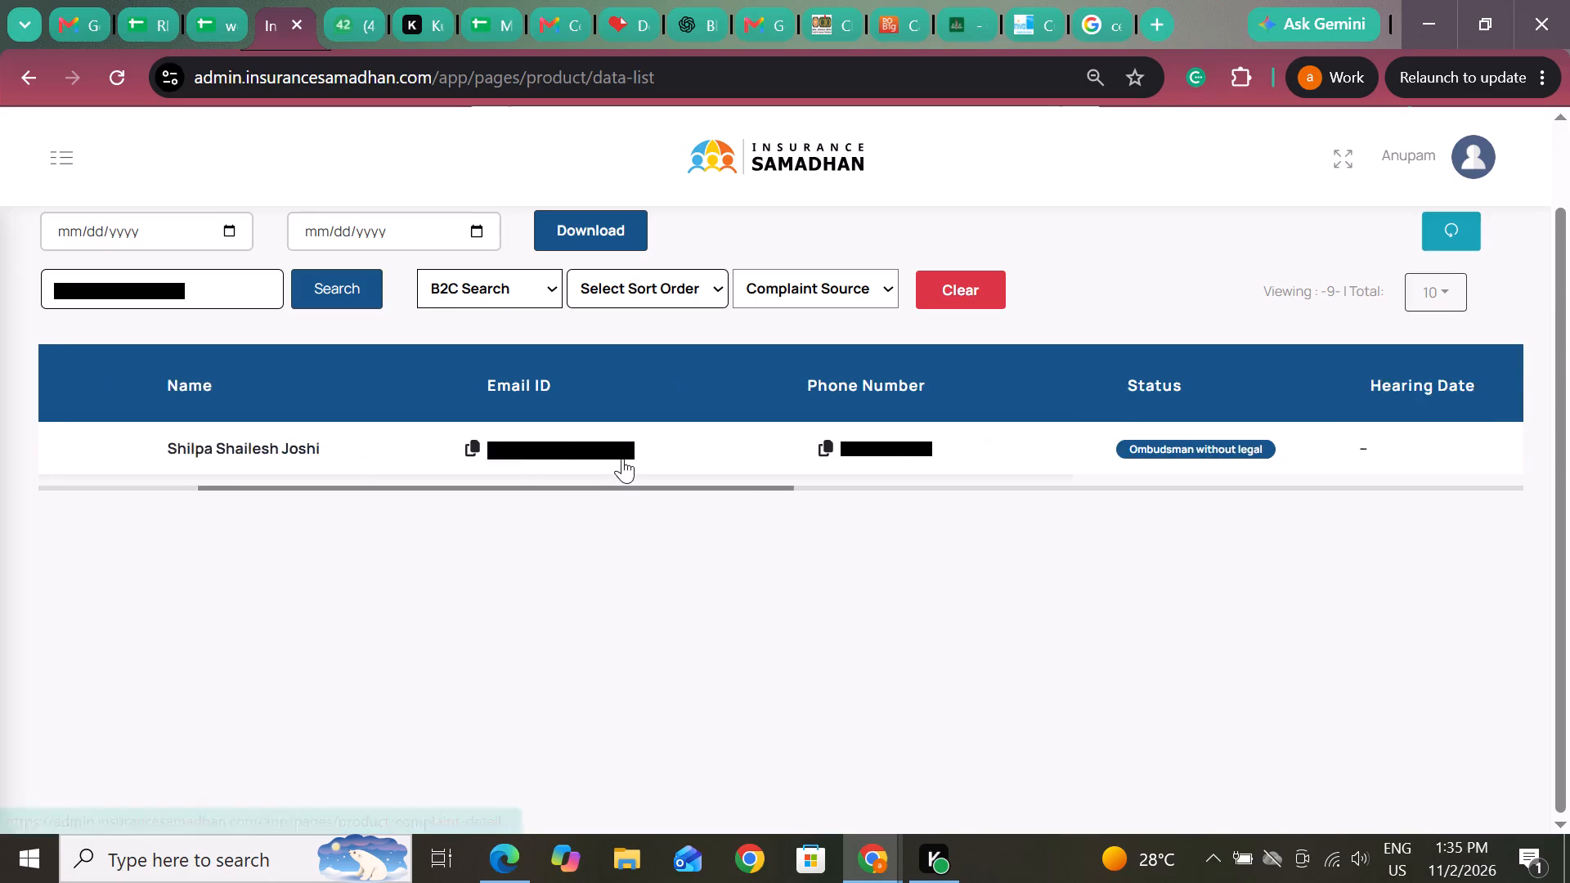
scroll(622, 458, left, 2)
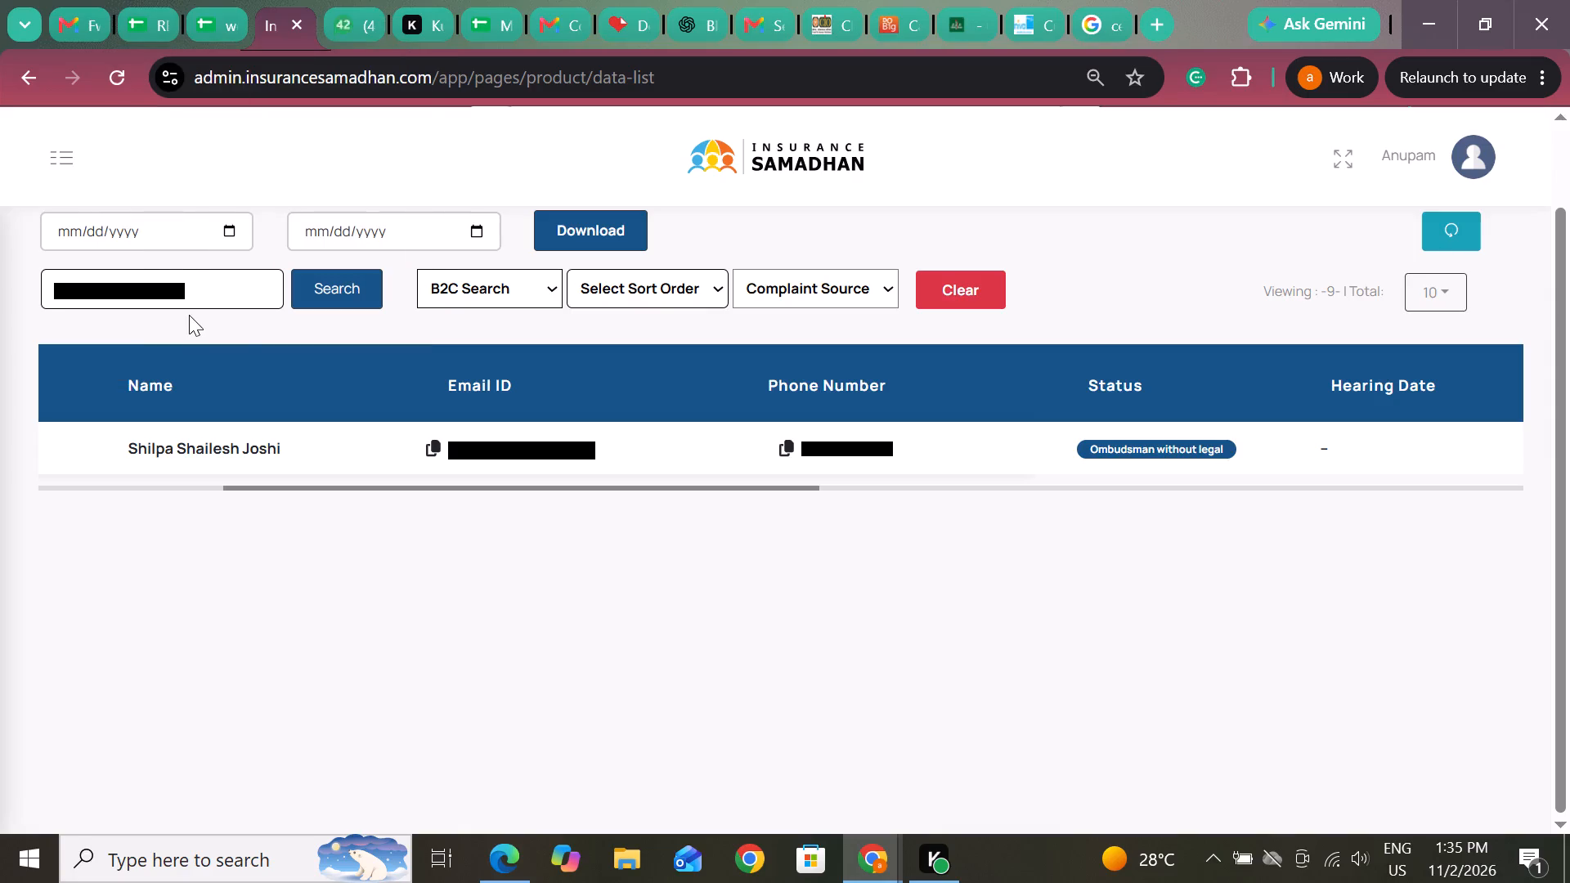
click(195, 486)
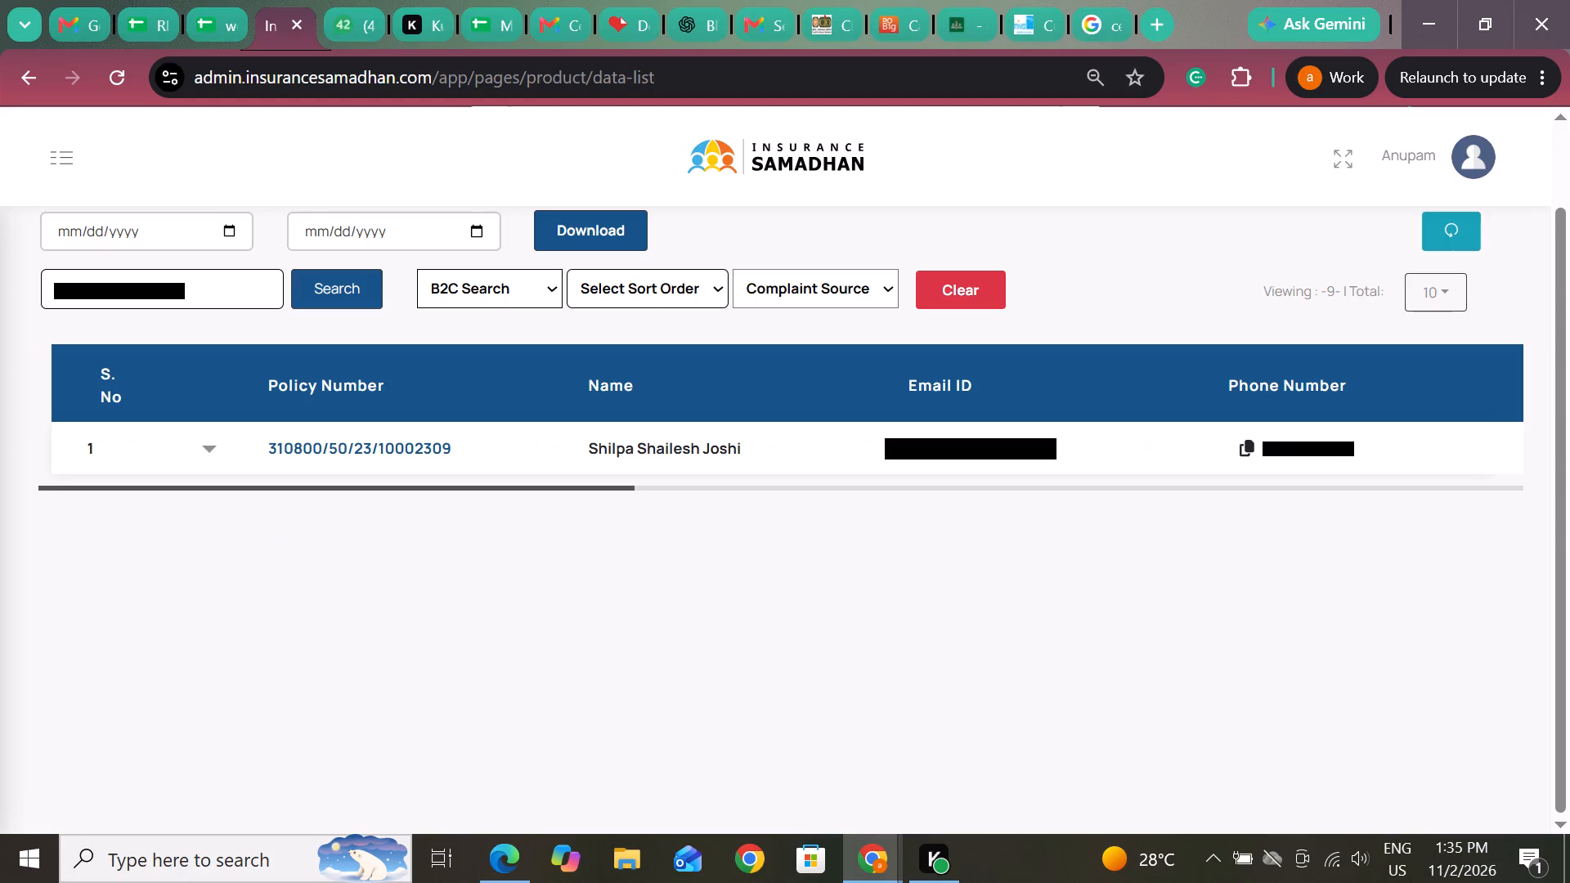
drag(198, 487, 666, 466)
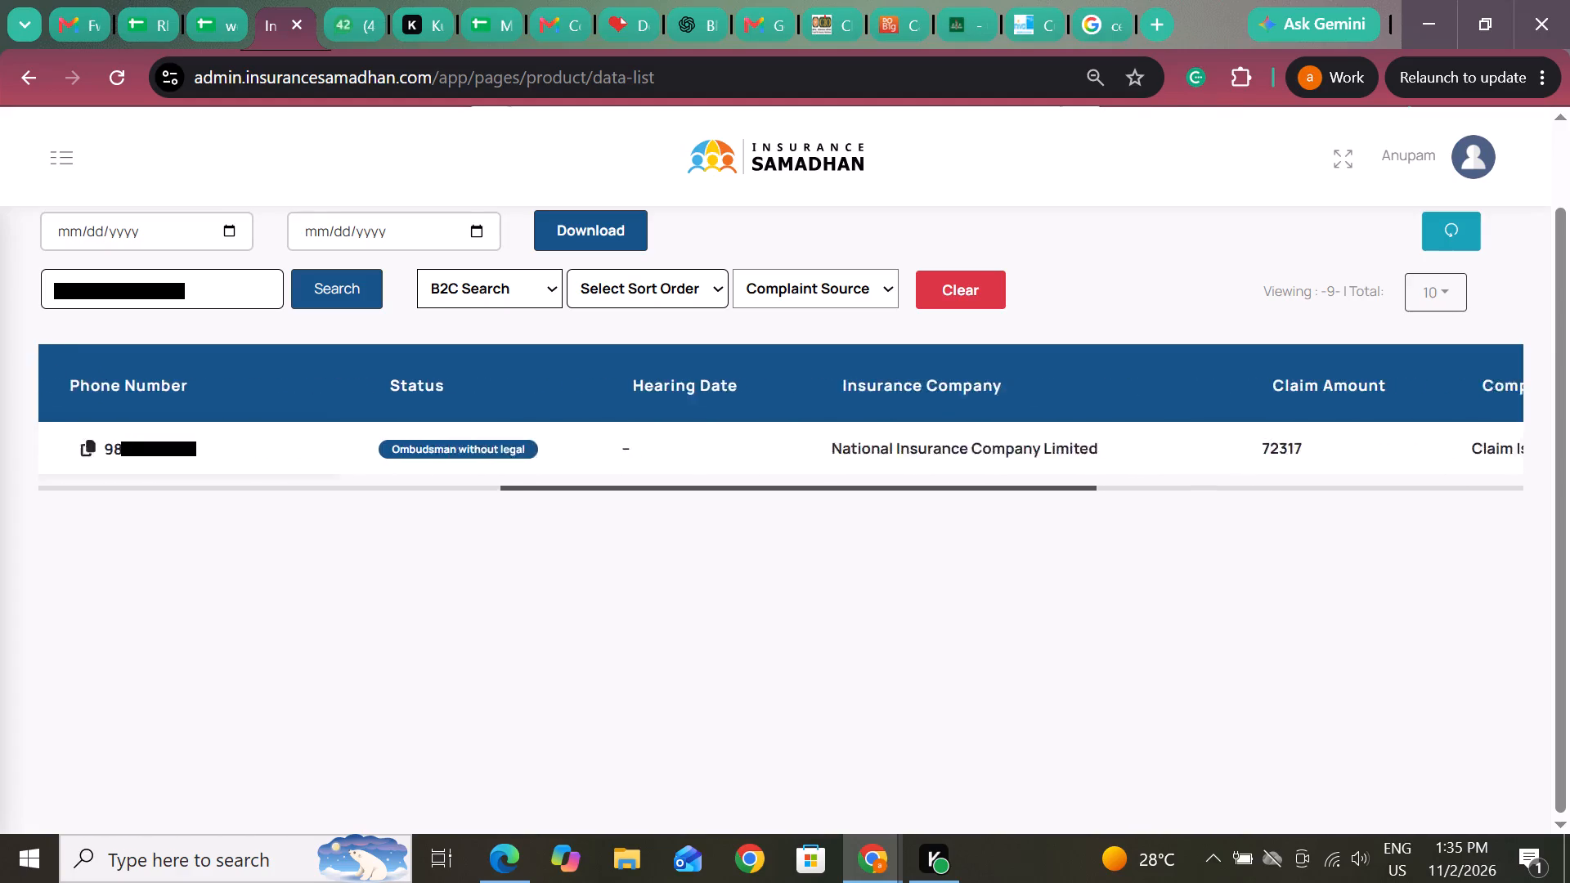
drag(666, 466, 105, 478)
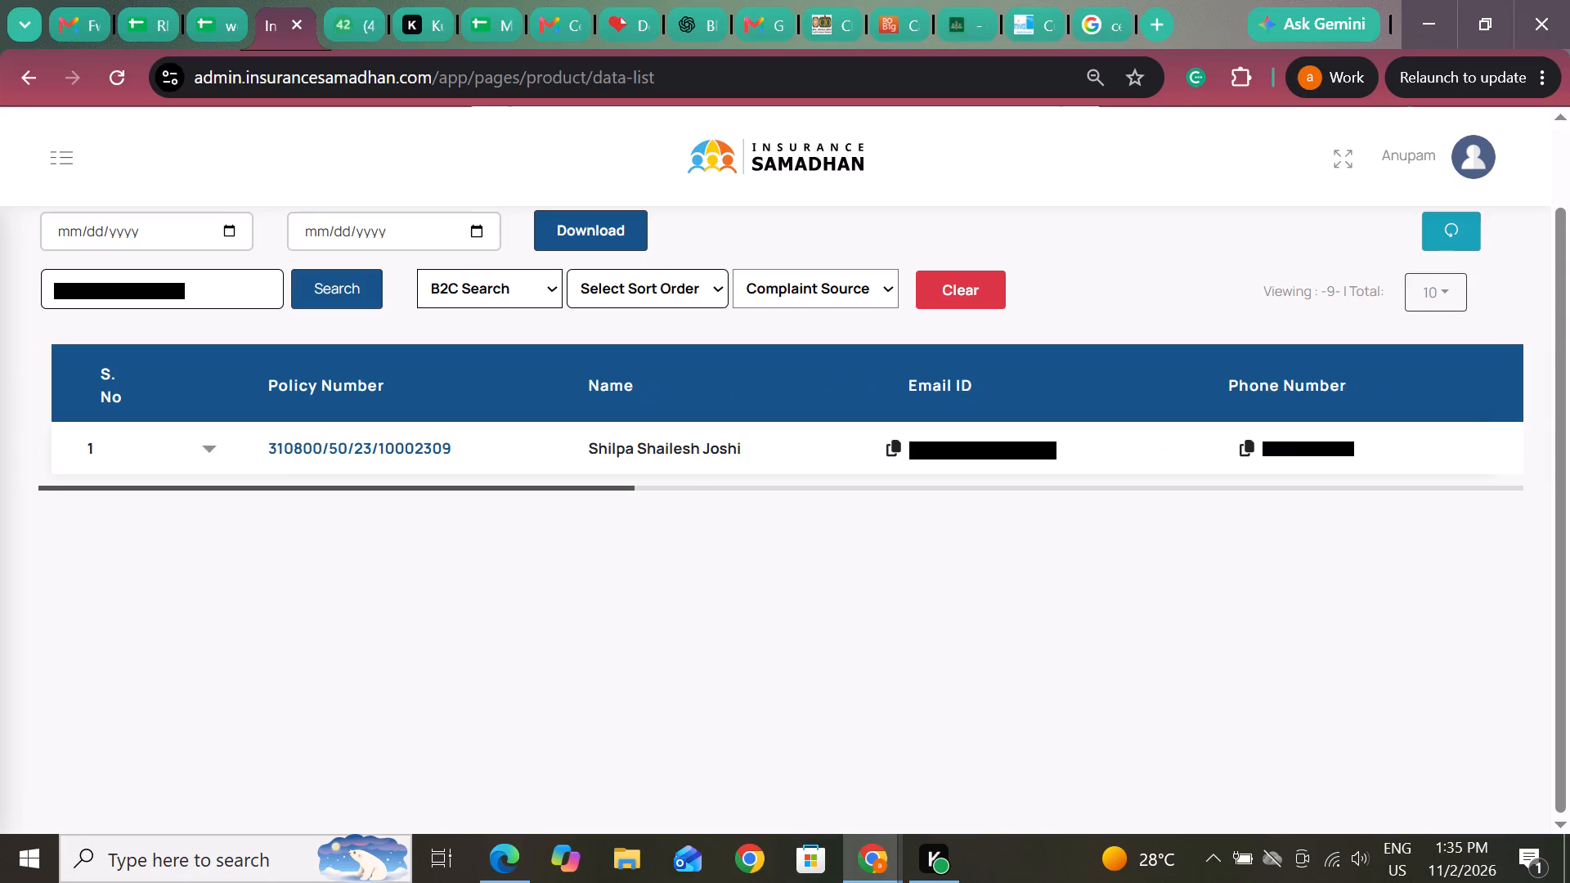
drag(105, 478, 74, 504)
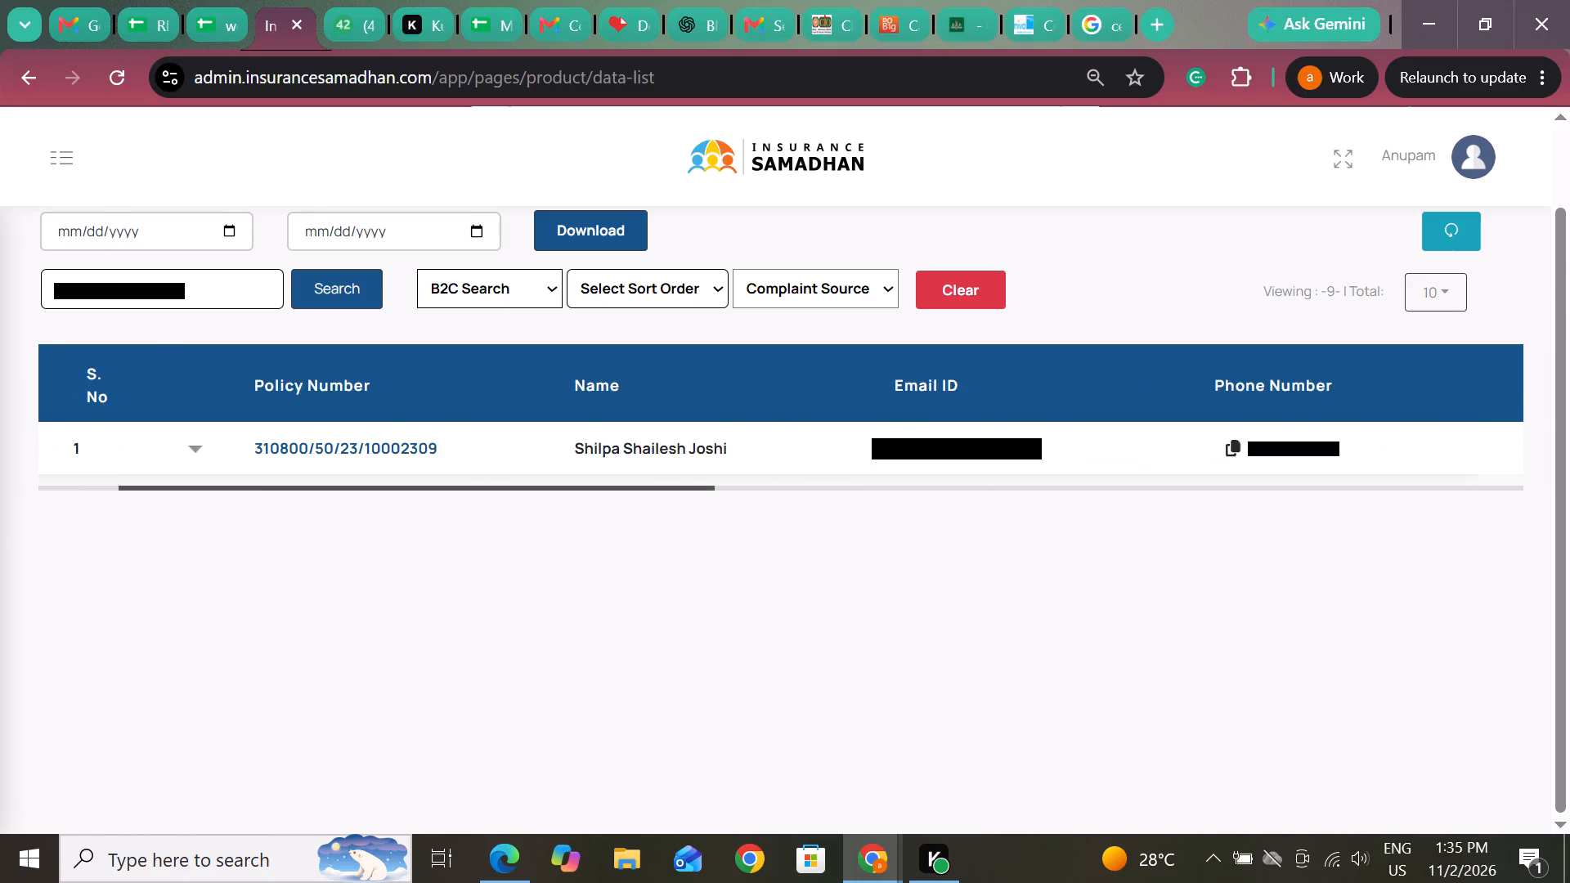
drag(74, 504, 0, 504)
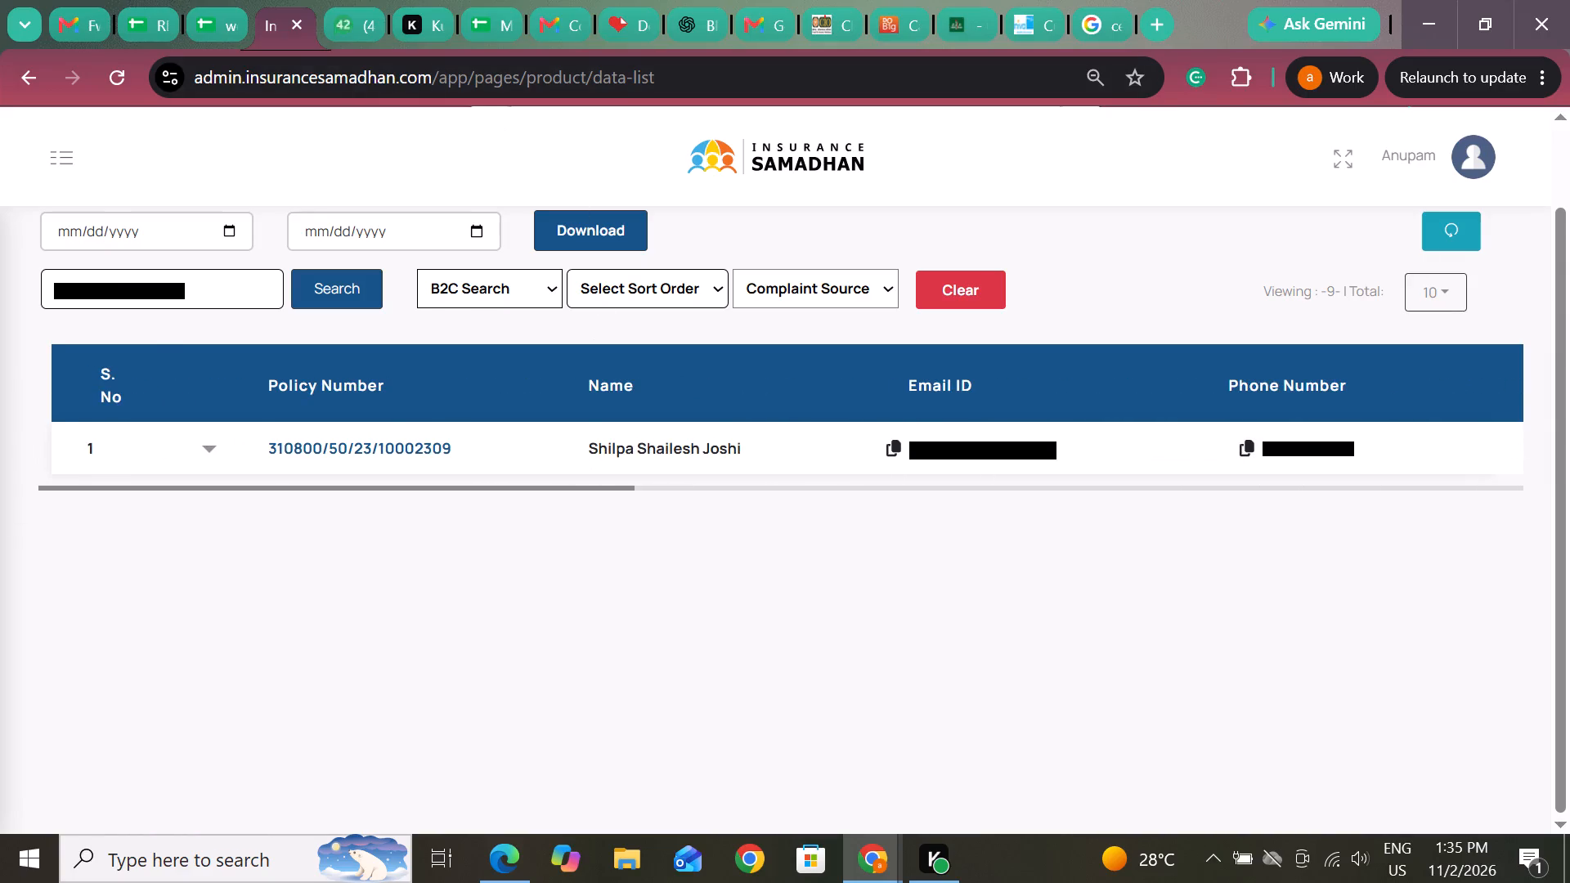
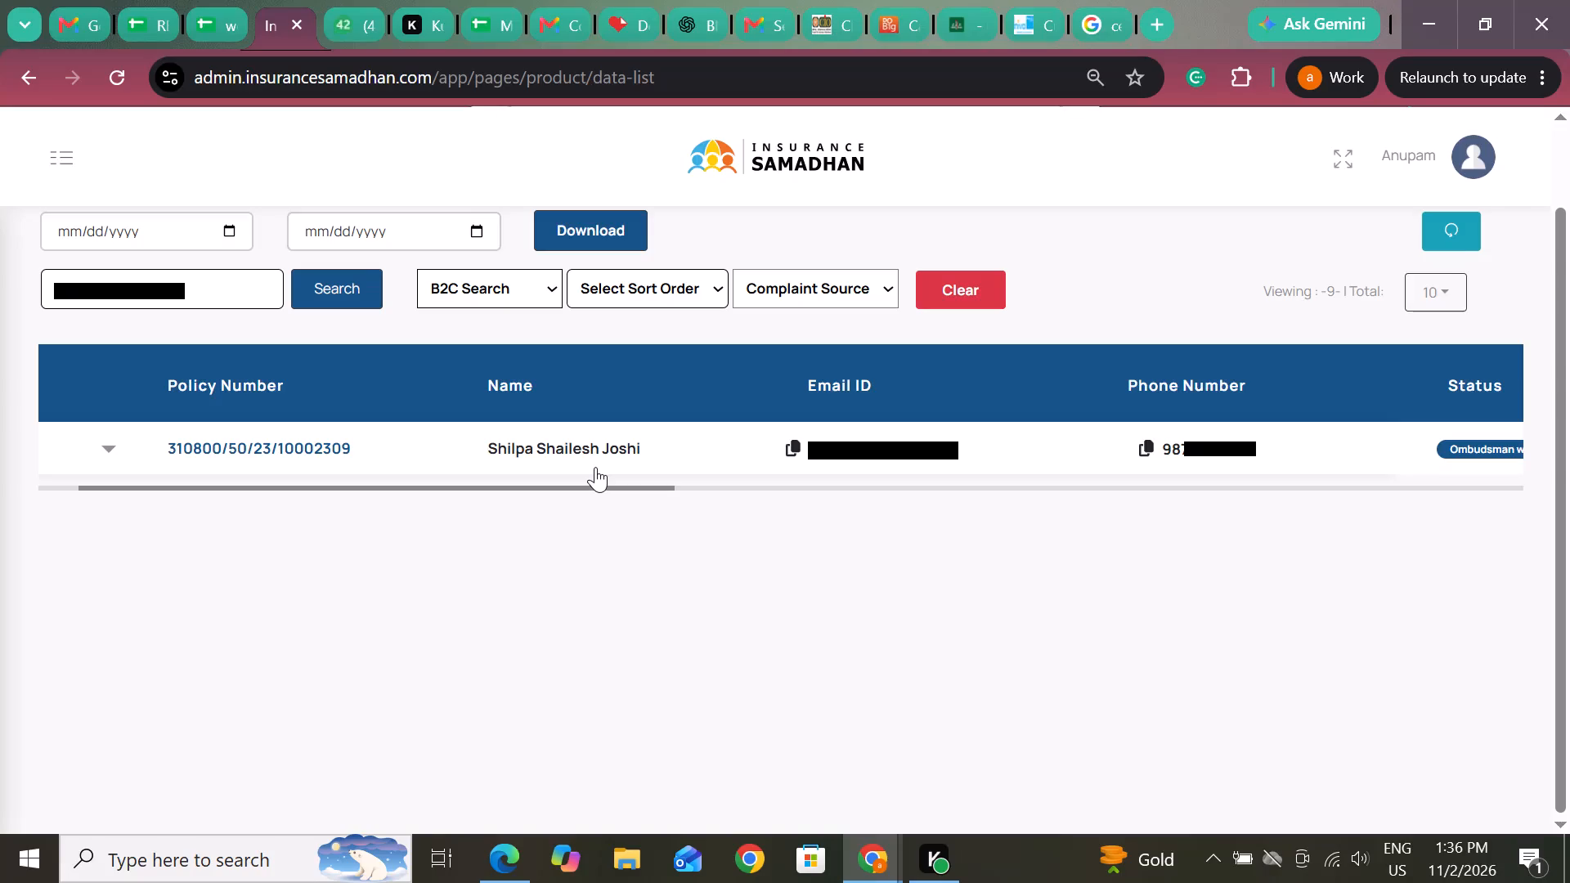
scroll(652, 460, up, 1)
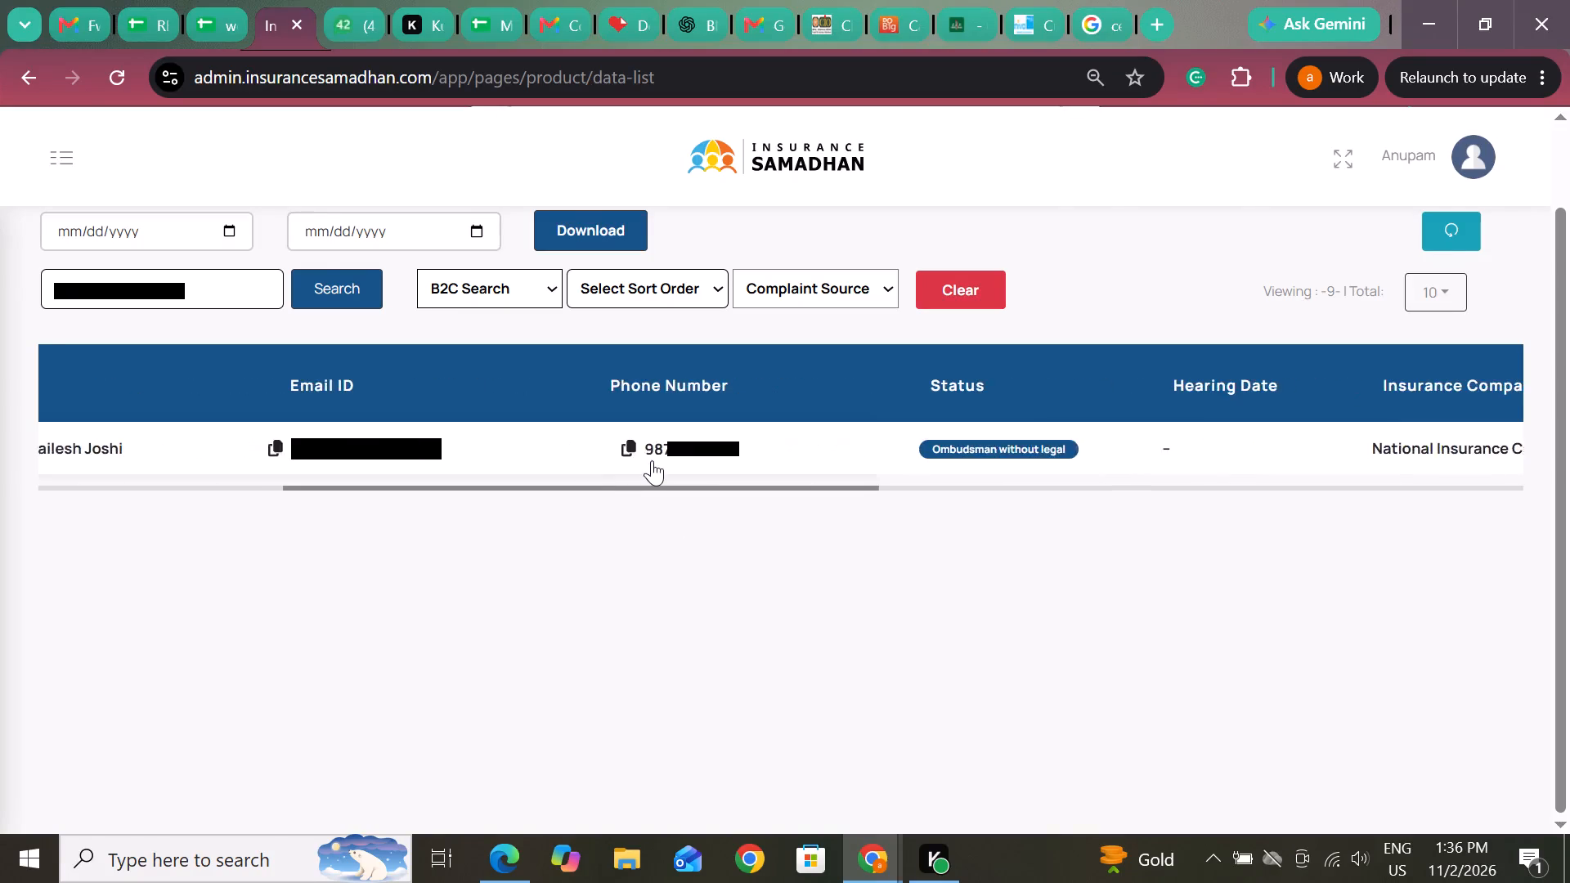
scroll(652, 460, up, 1)
click(88, 10)
click(146, 19)
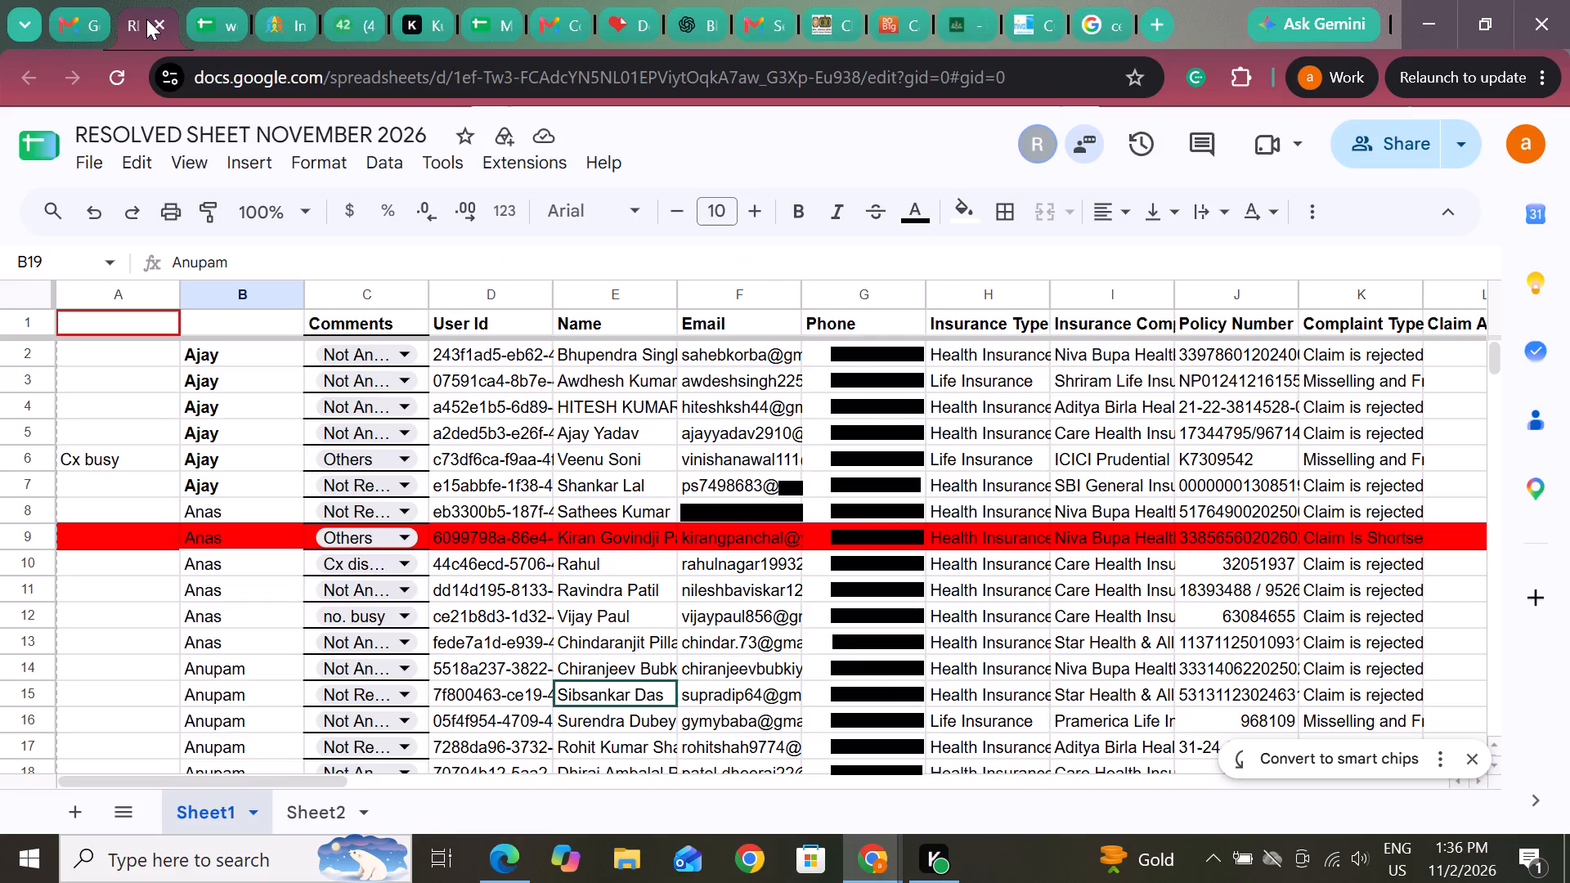
click(73, 27)
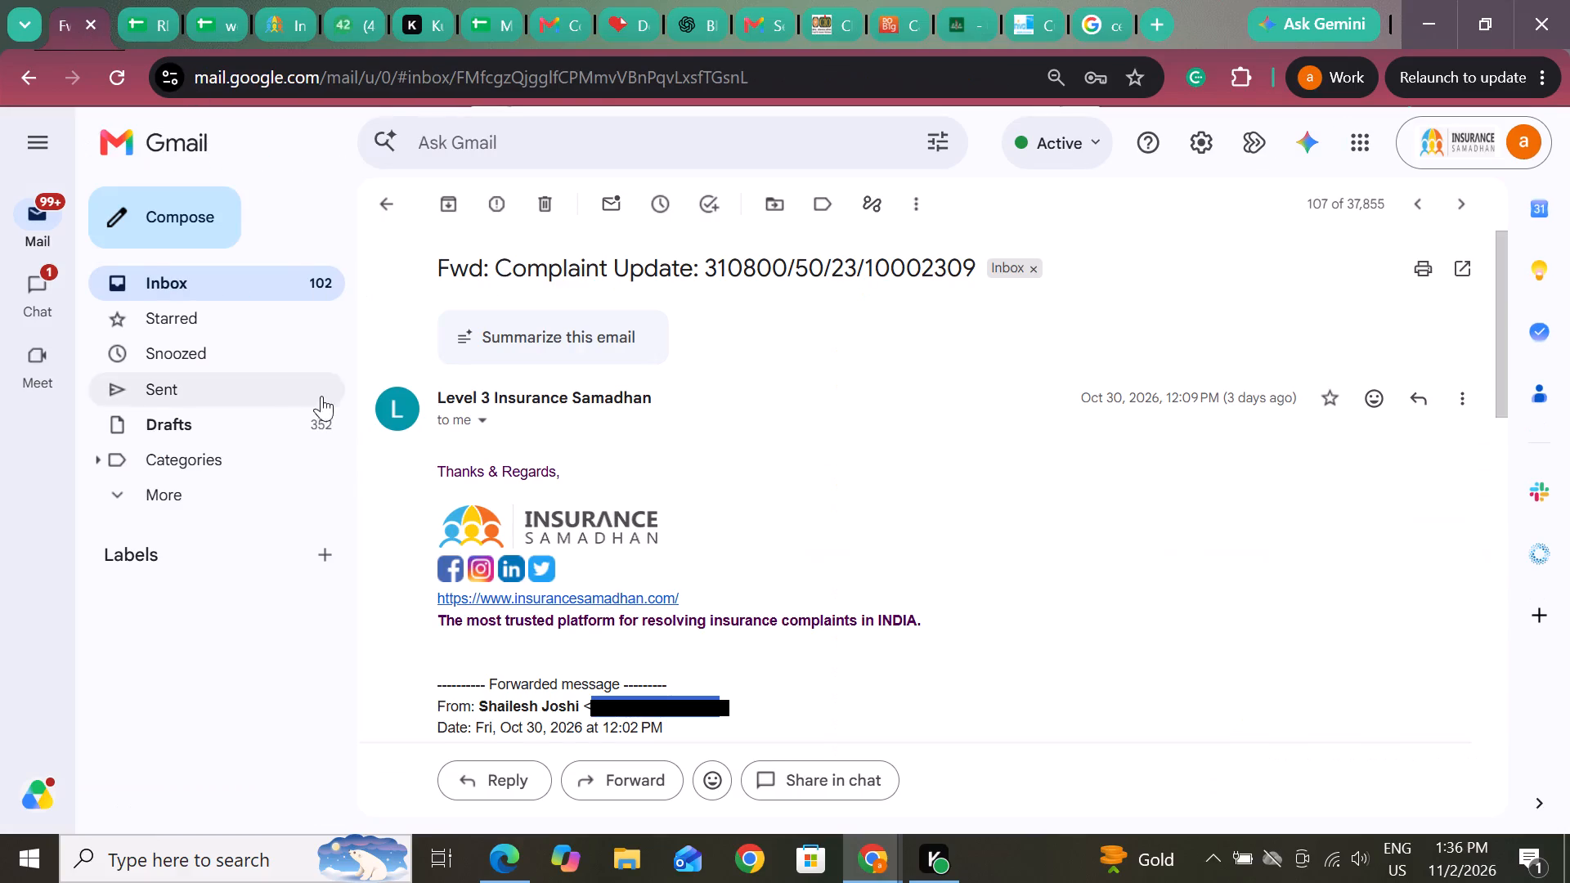
scroll(464, 361, down, 10)
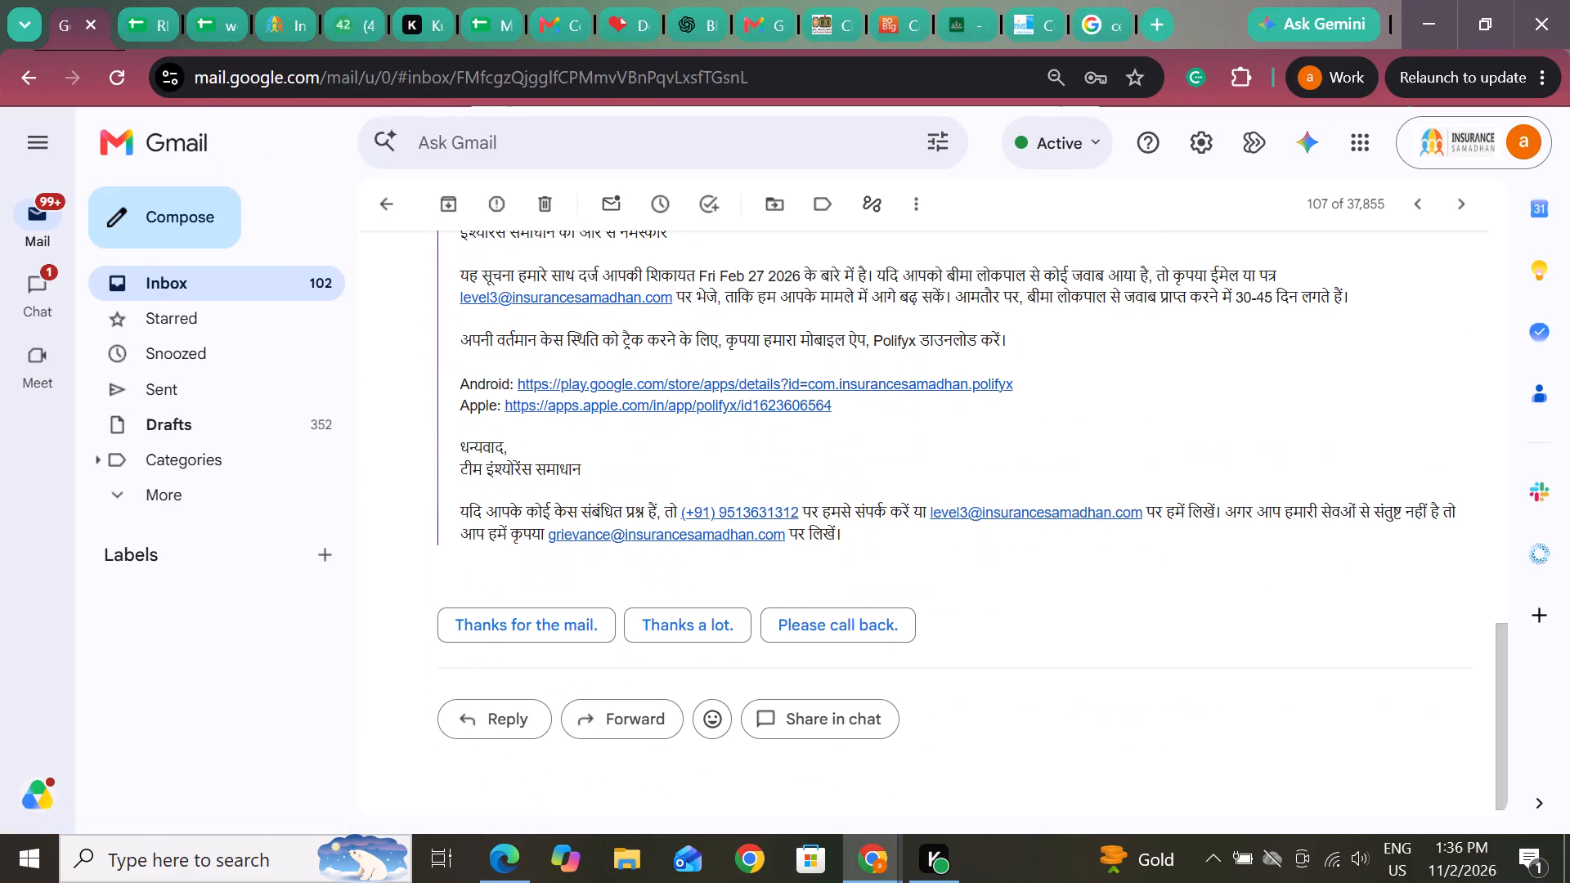
scroll(464, 441, down, 5)
scroll(467, 447, up, 4)
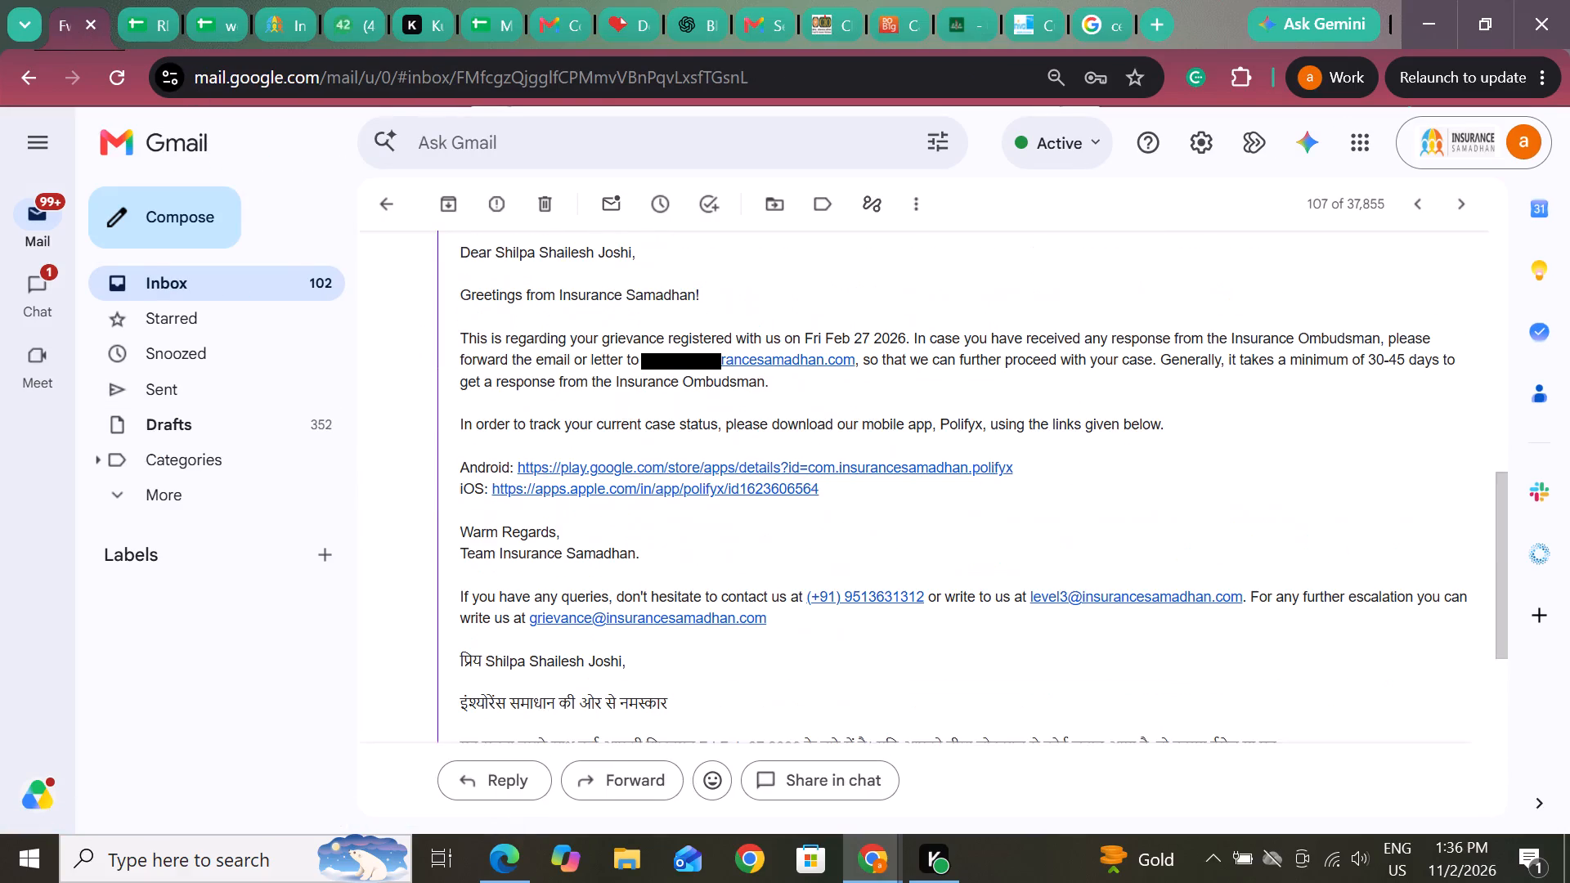
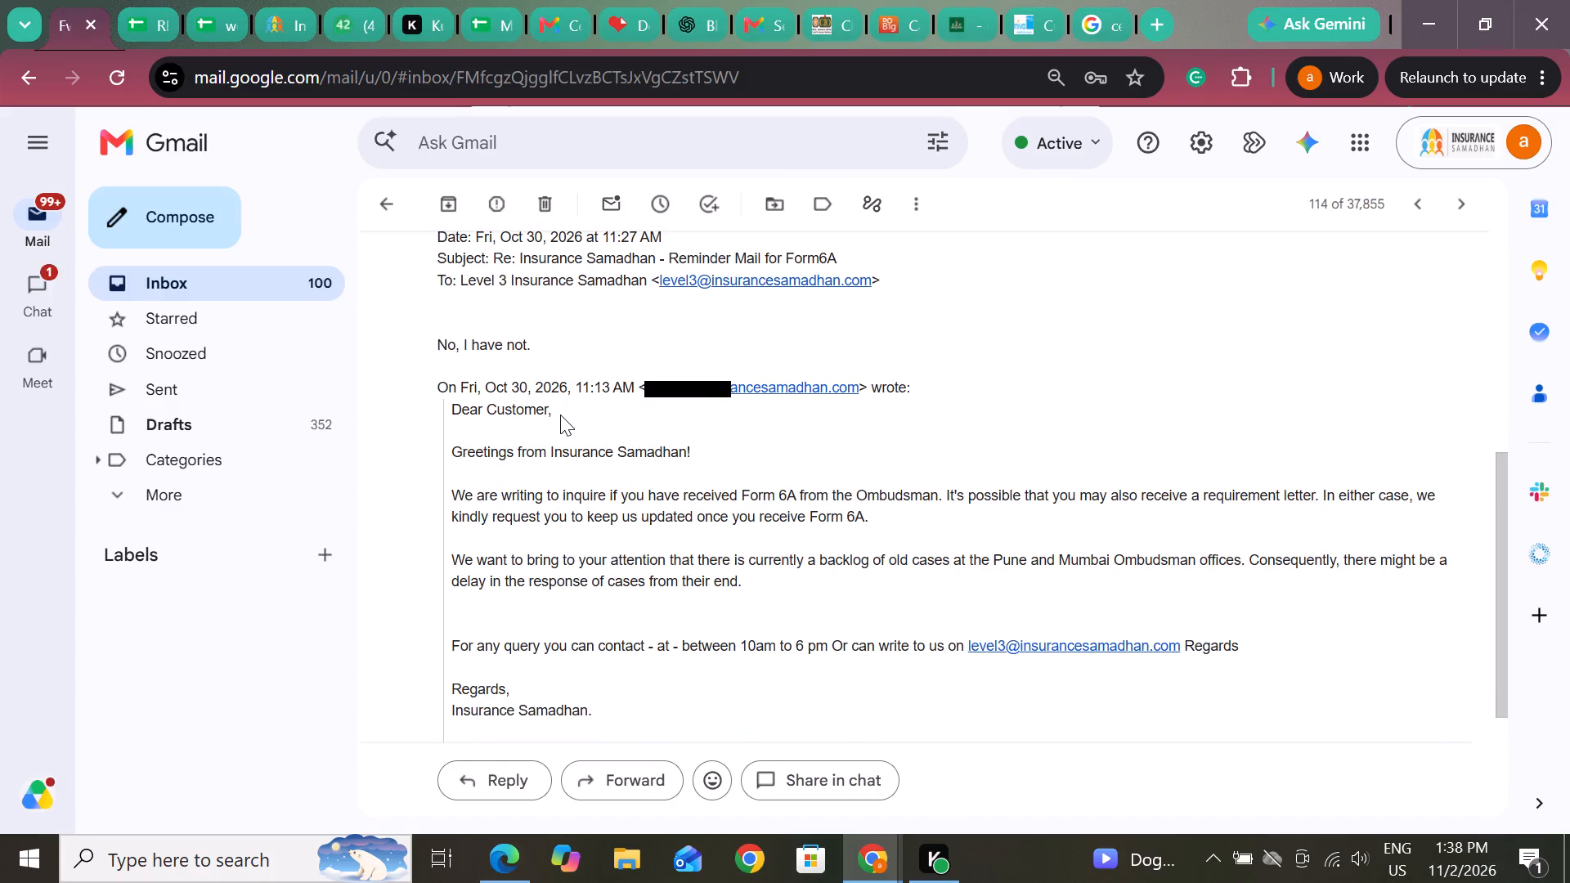
Read the customer's email reply to the Form 6A reminder through to the end of the quoted message.
scroll(560, 410, down, 5)
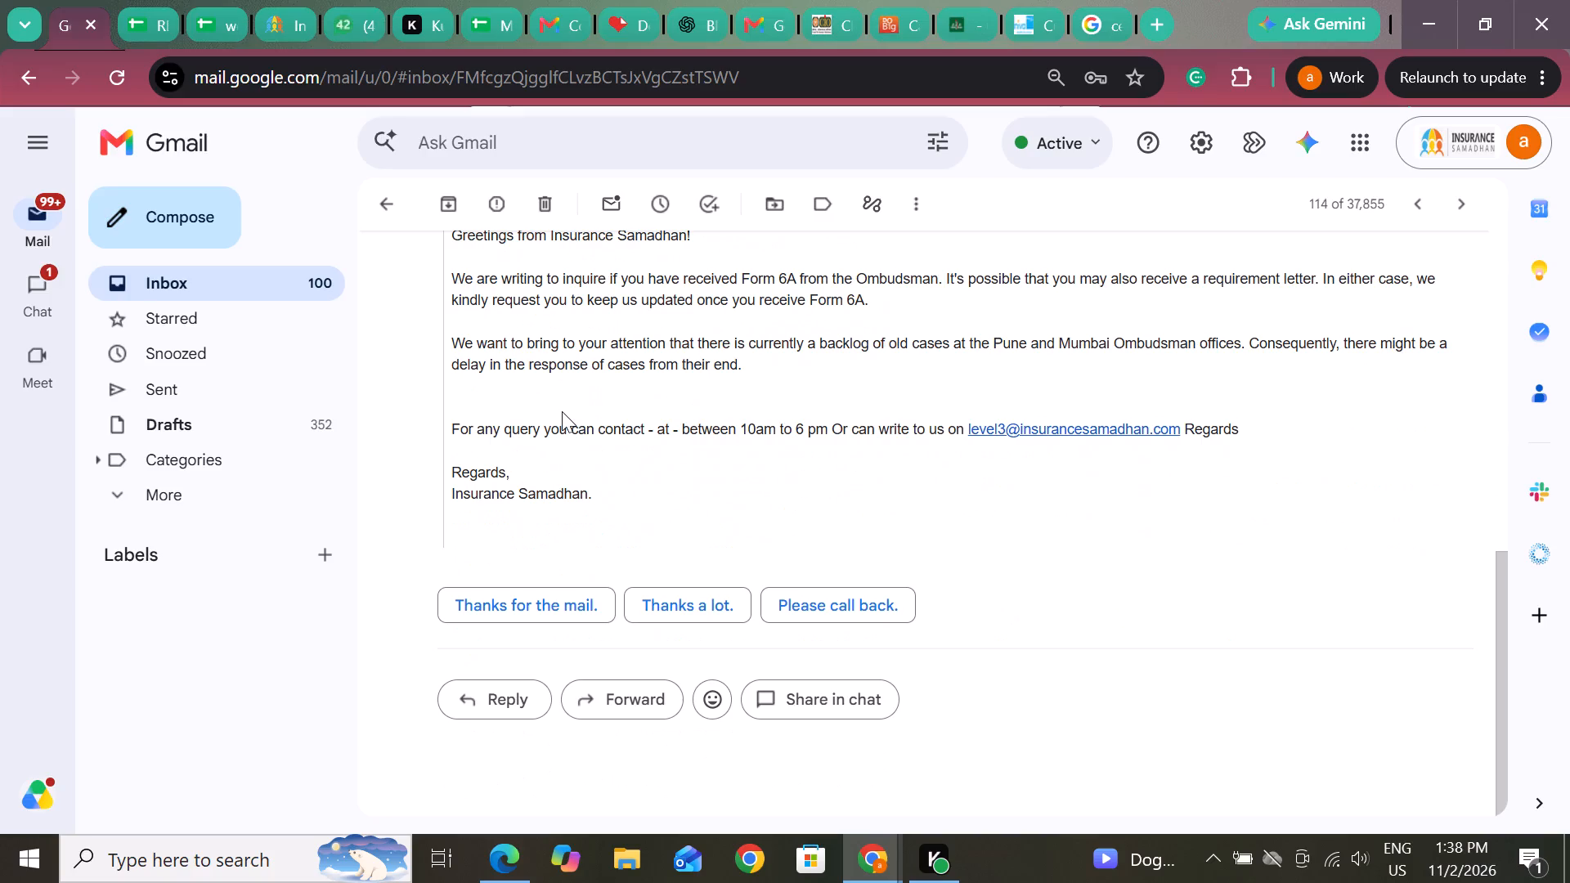
scroll(592, 409, down, 4)
scroll(587, 437, up, 5)
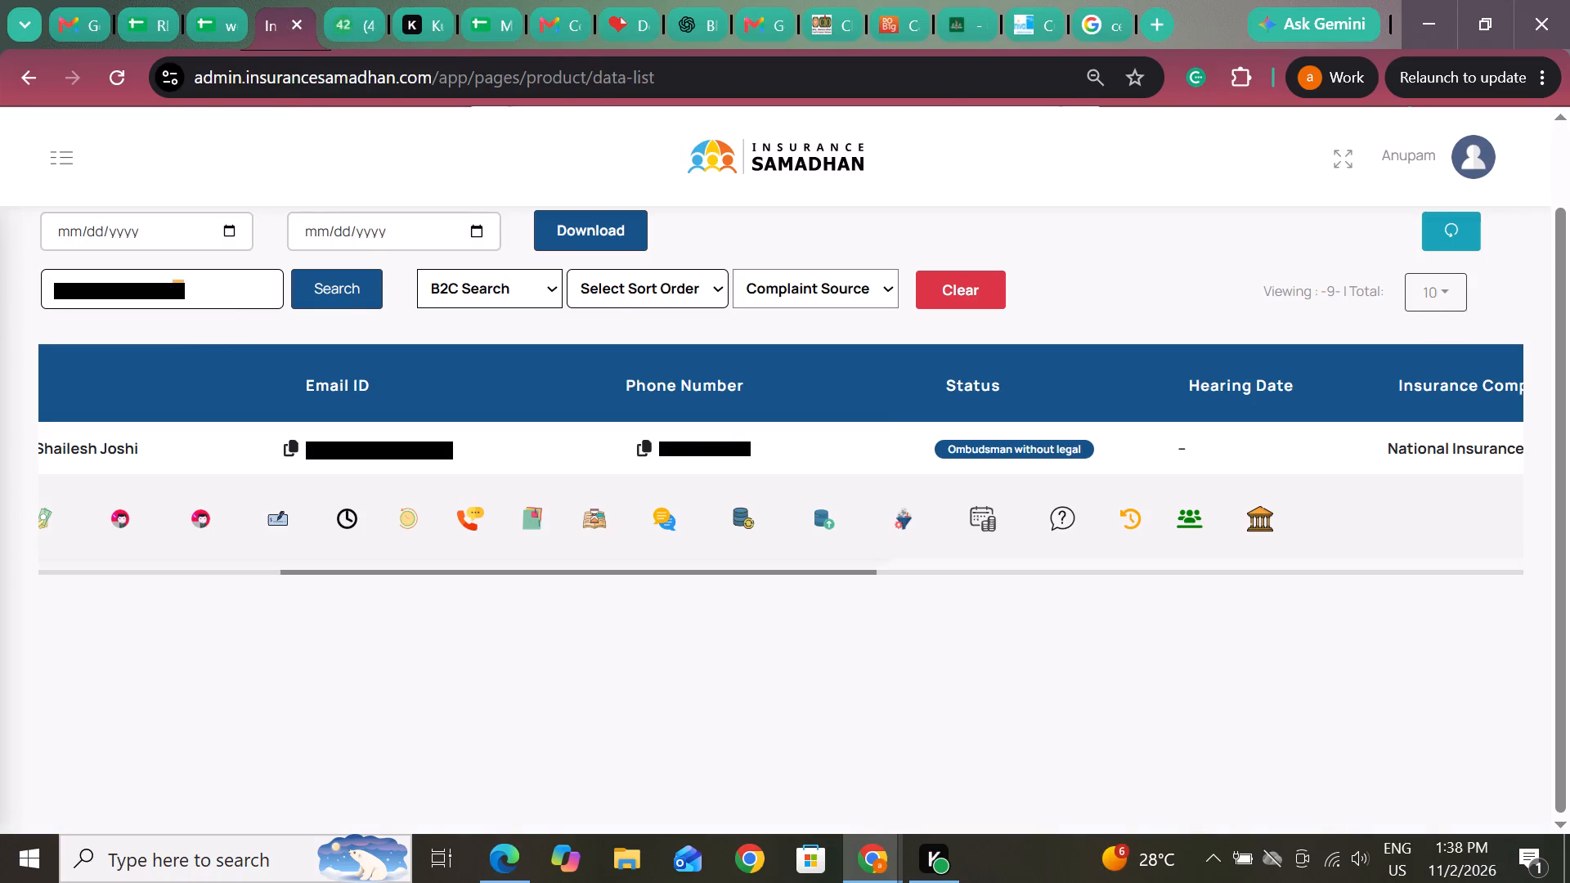
key(ctrl+v)
click(343, 292)
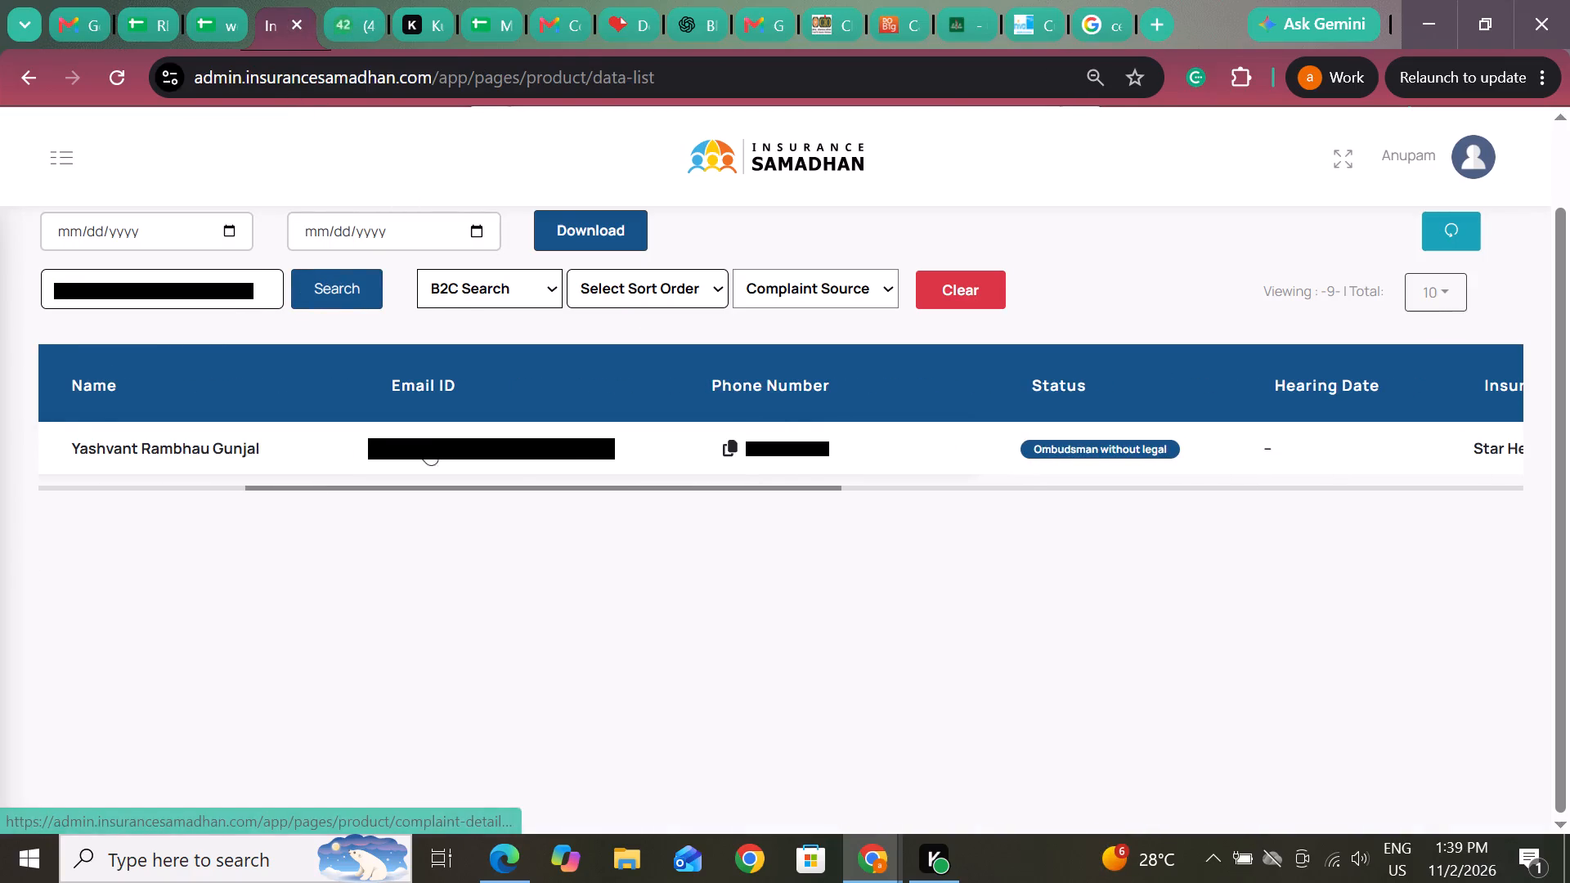
click(89, 37)
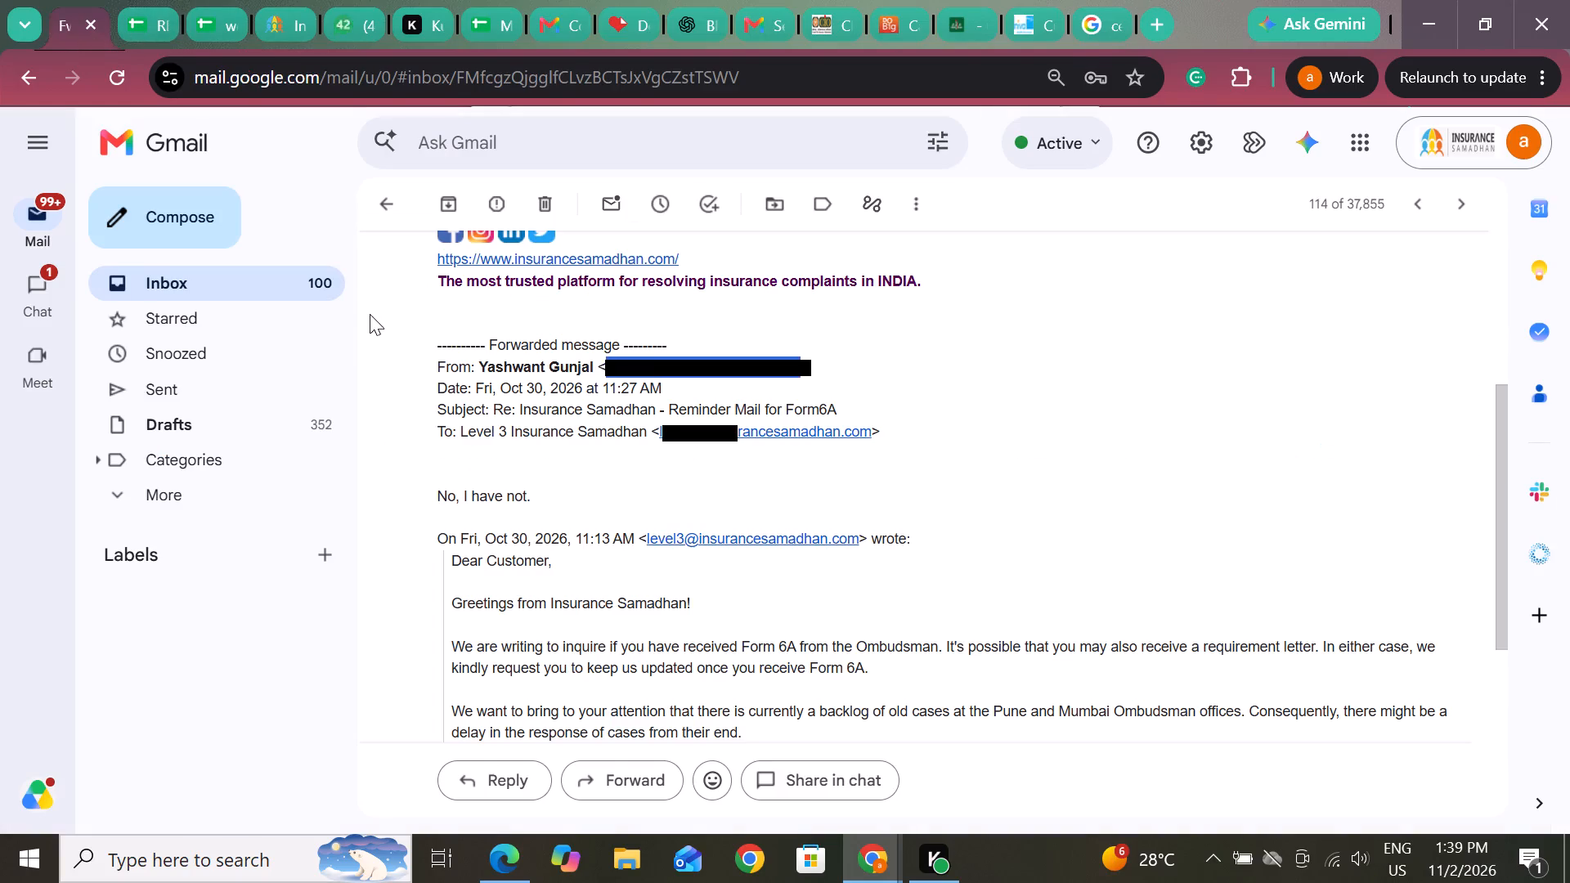
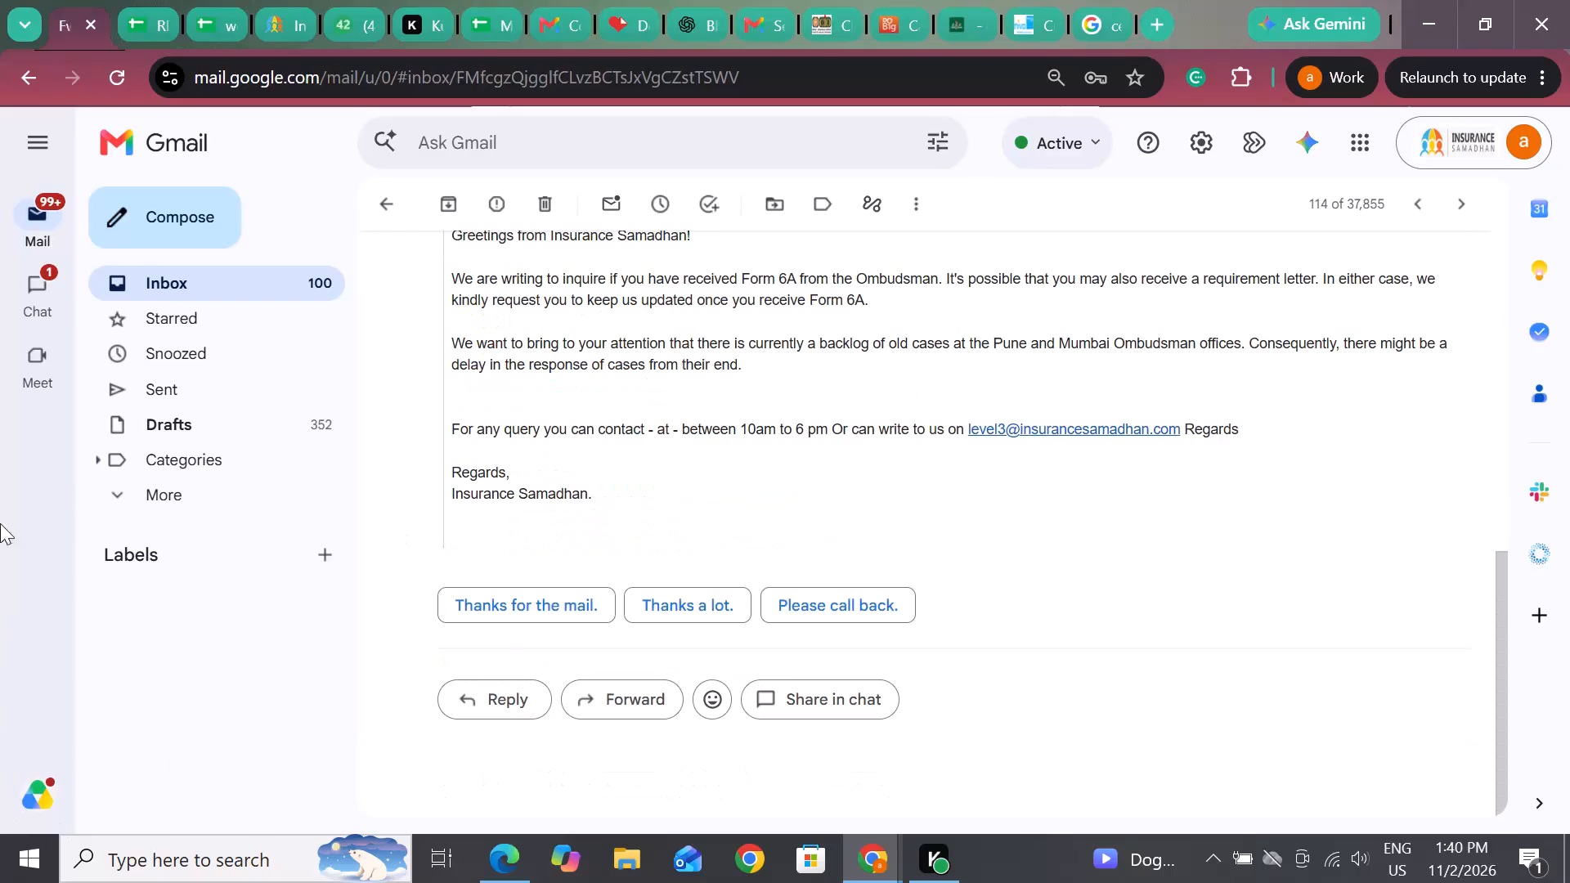
Copy the customer's email address from the forwarded Form 6A reply and search the Insurance Samadhan complaints for it.
scroll(437, 345, up, 6)
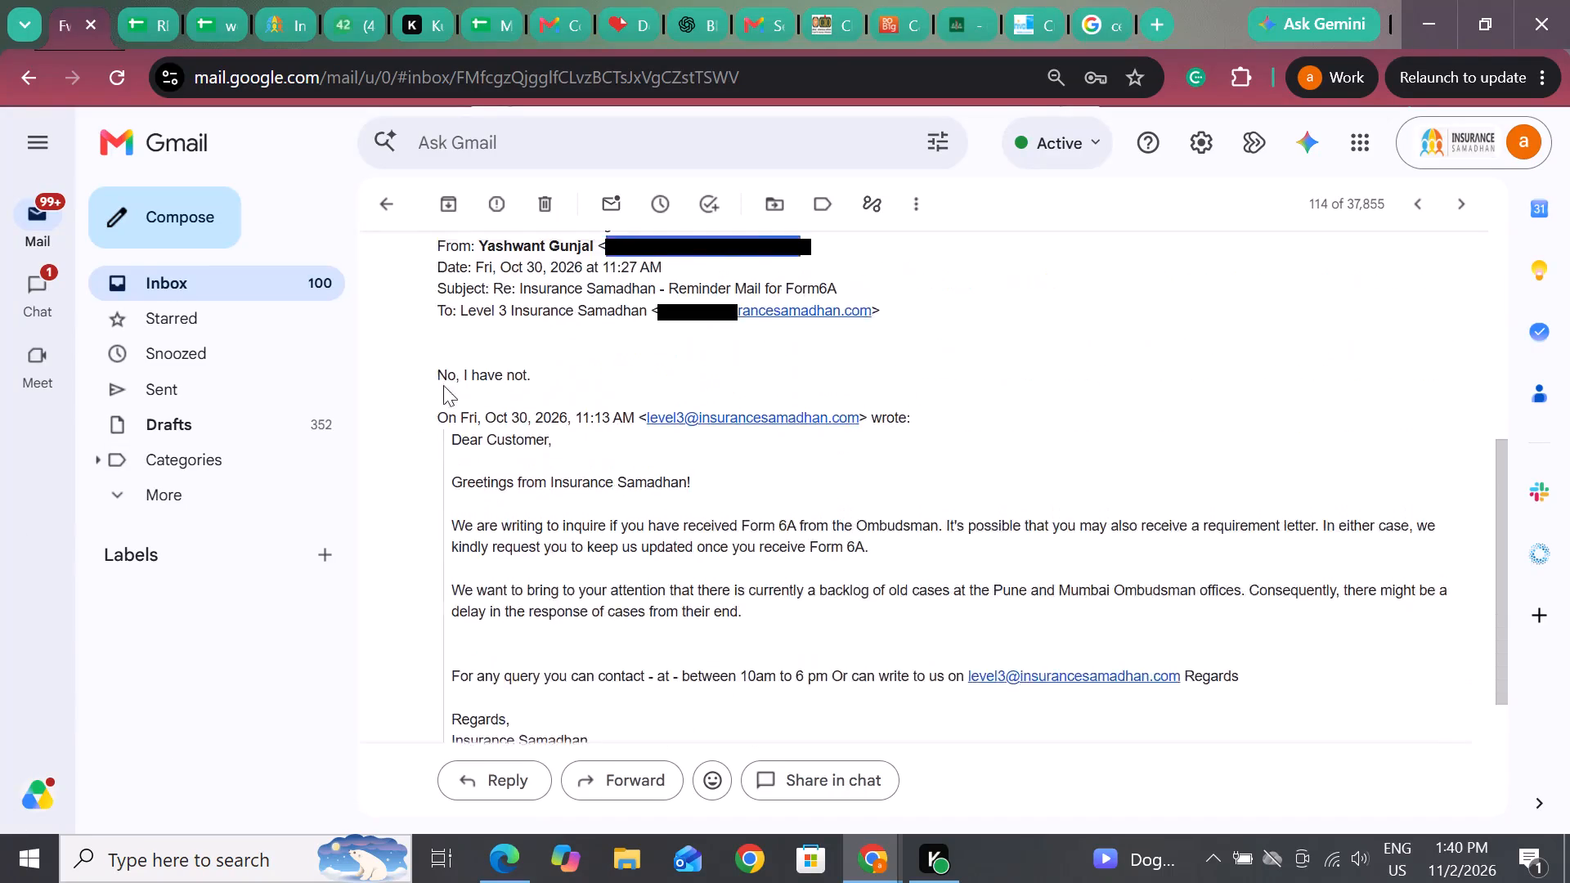
scroll(443, 385, up, 2)
scroll(491, 374, down, 4)
scroll(492, 388, up, 2)
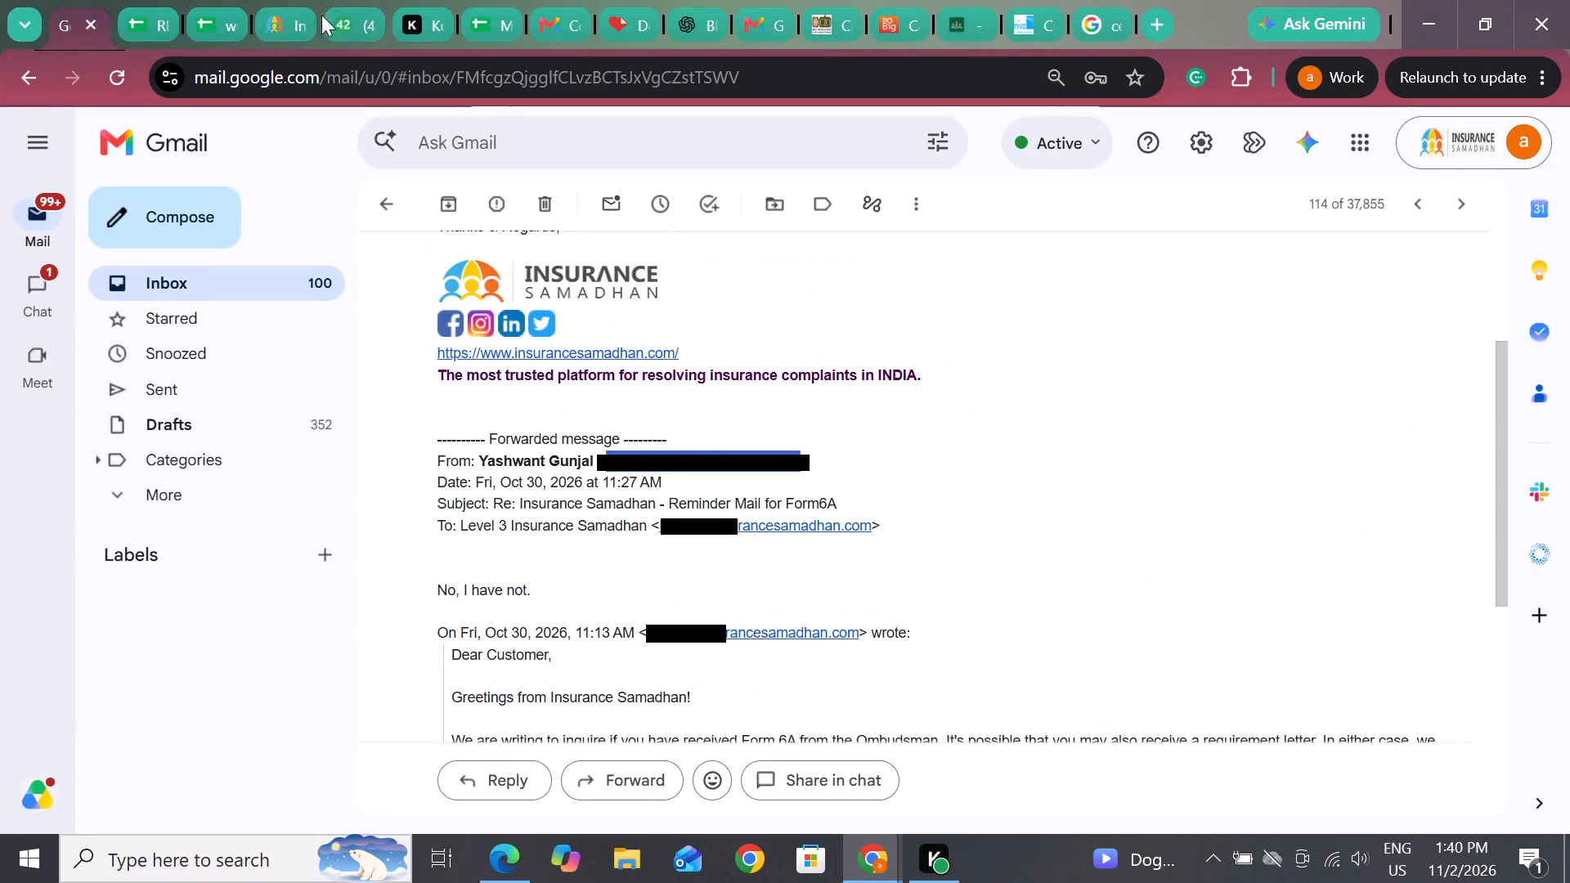
key(ctrl+c)
key(ctrl+c)
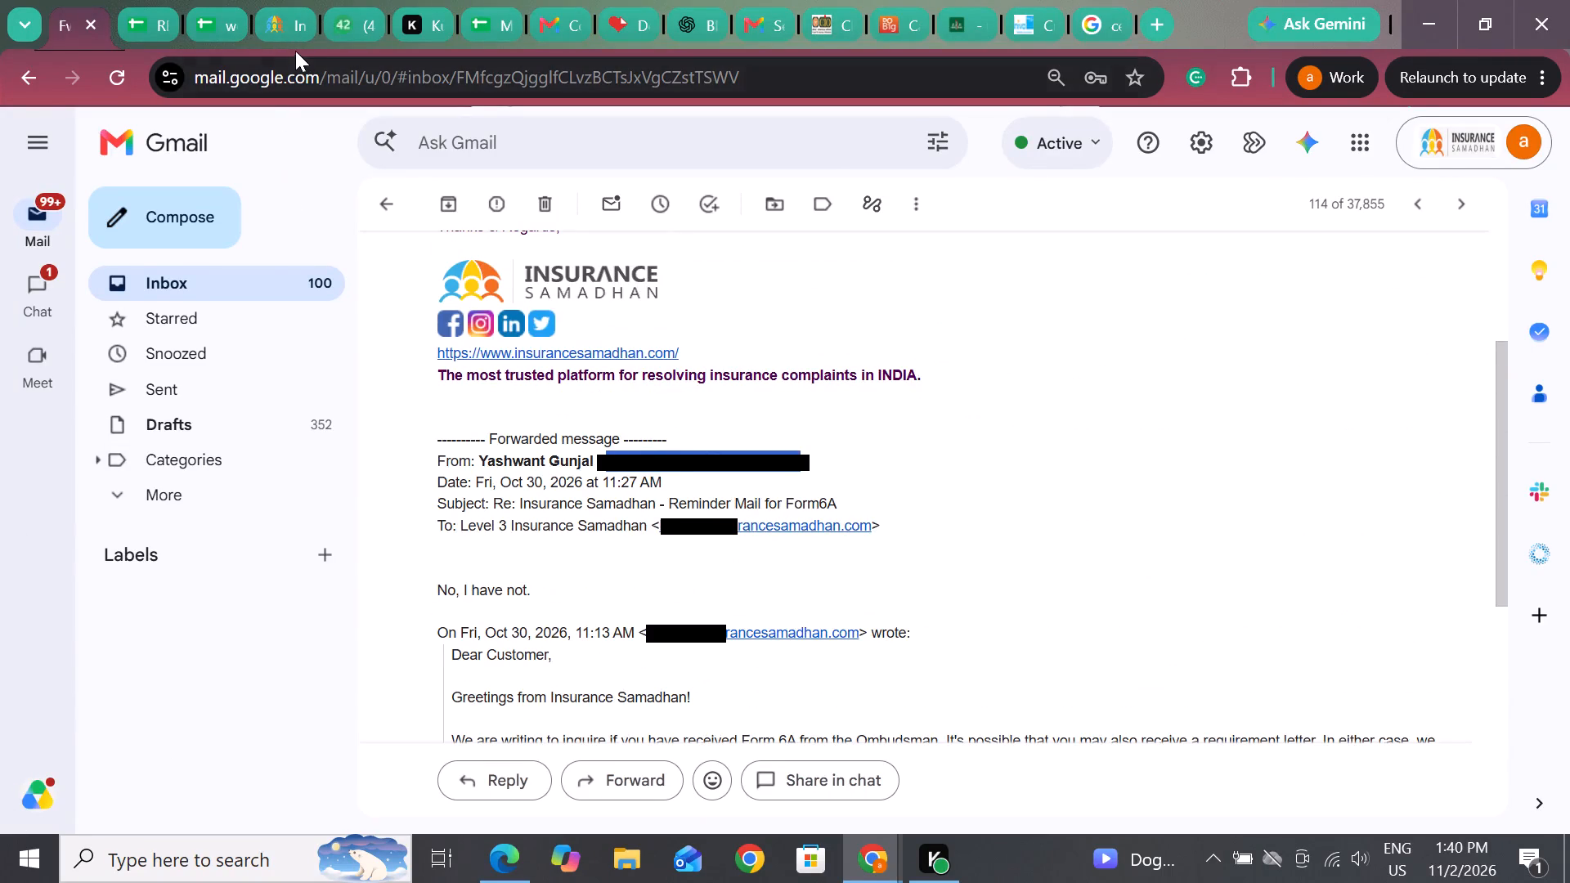
click(295, 51)
click(289, 35)
triple_click(205, 275)
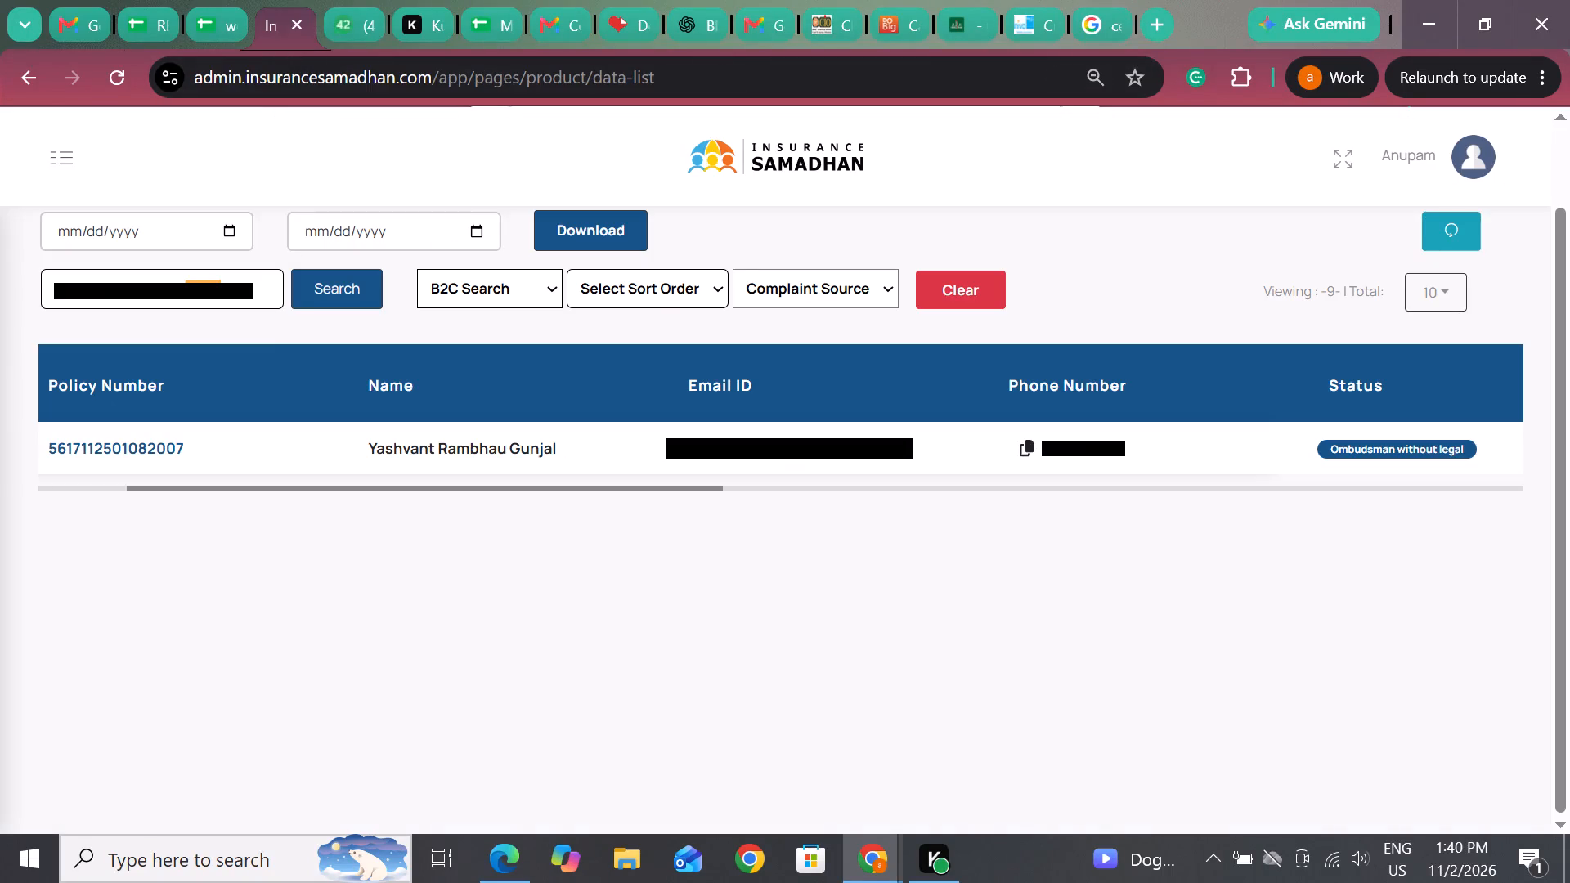
key(ctrl+v)
ctrl+click(302, 289)
Copy the customer's phone number from the complaint row and call it through the Smartflo dialer.
scroll(533, 410, left, 1)
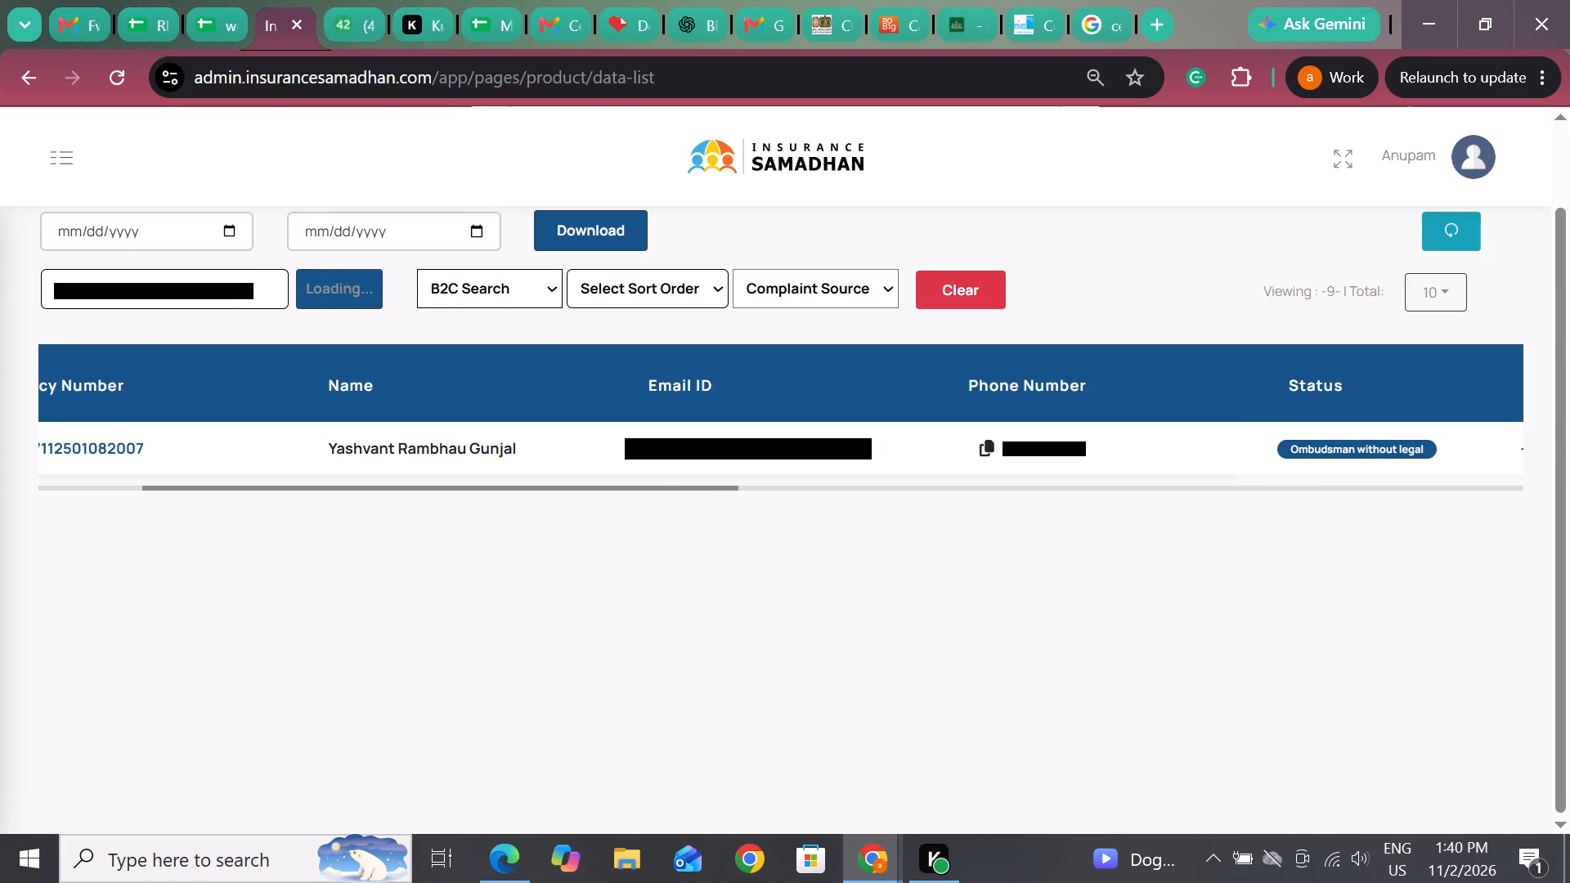
scroll(533, 410, left, 3)
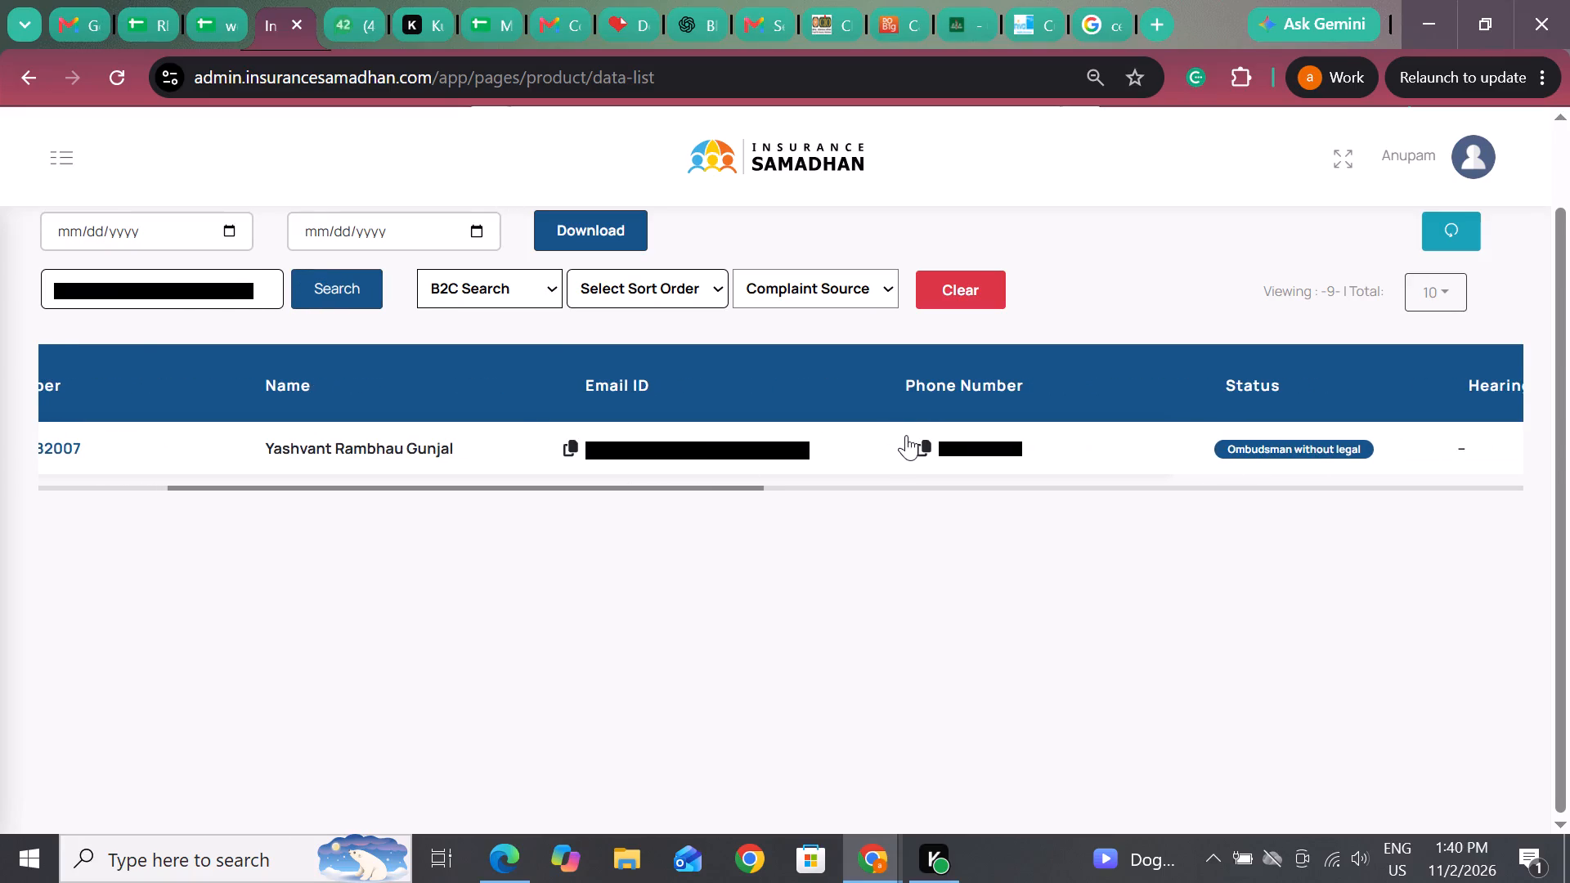
click(913, 452)
click(920, 445)
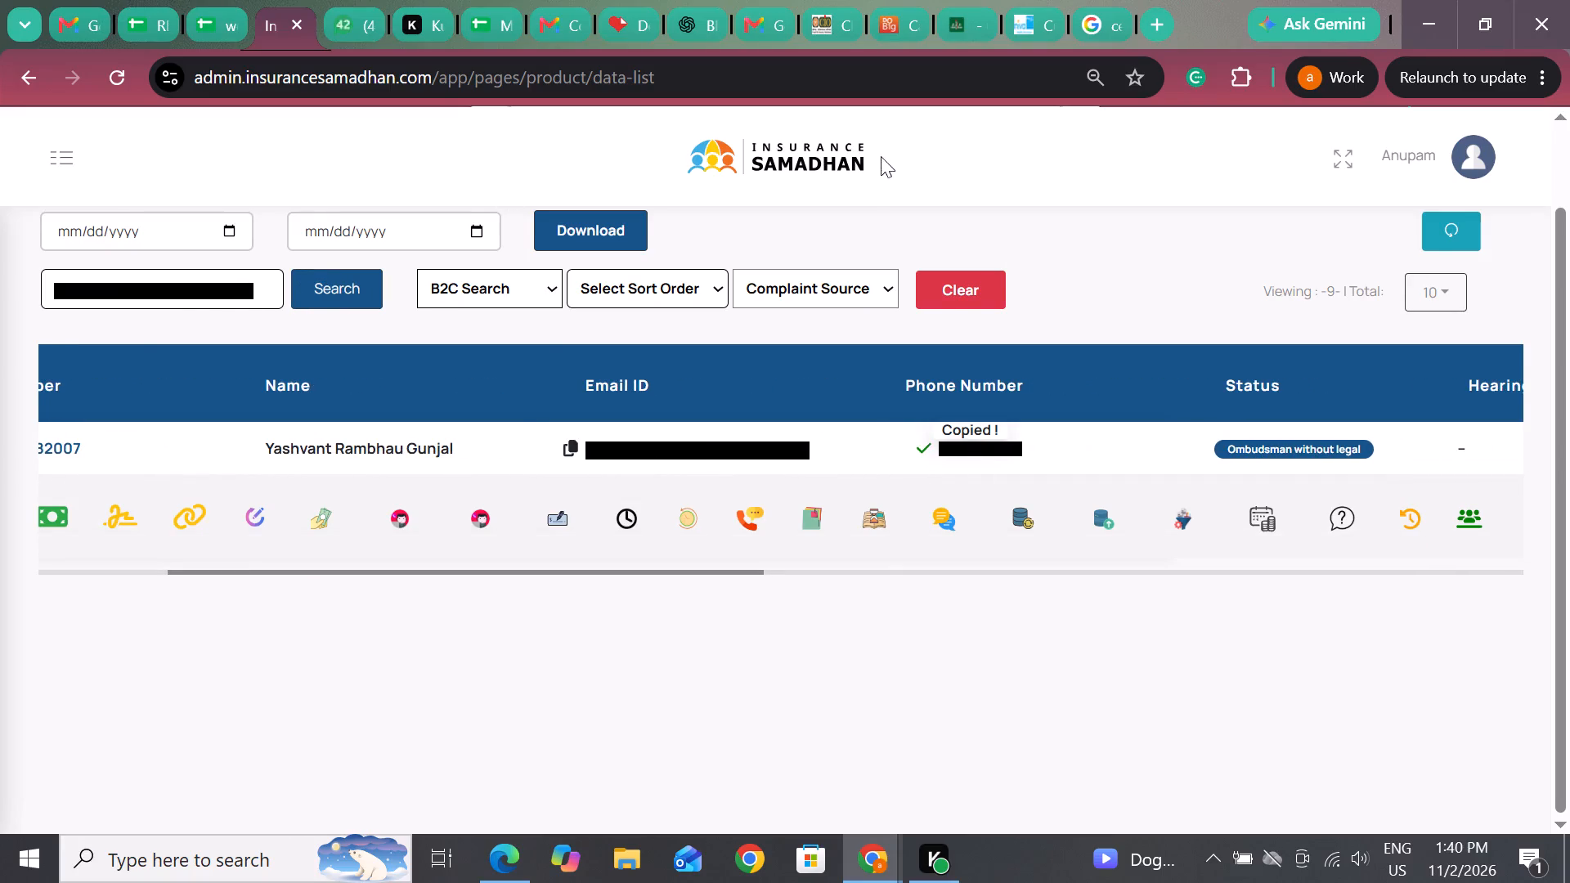
scroll(872, 160, up, 5)
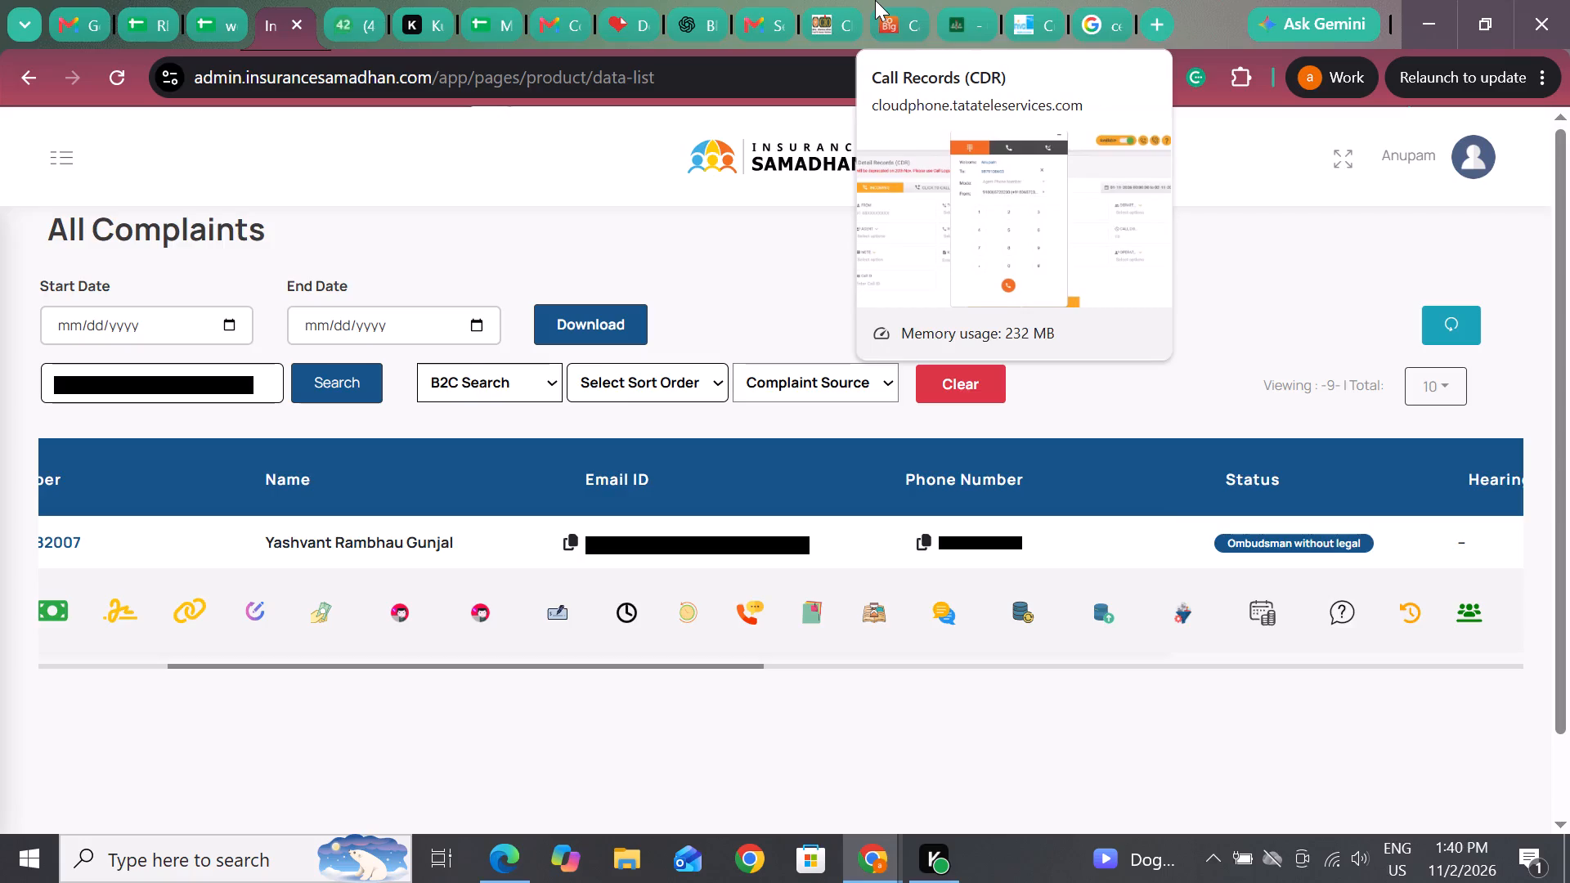
click(897, 34)
click(733, 250)
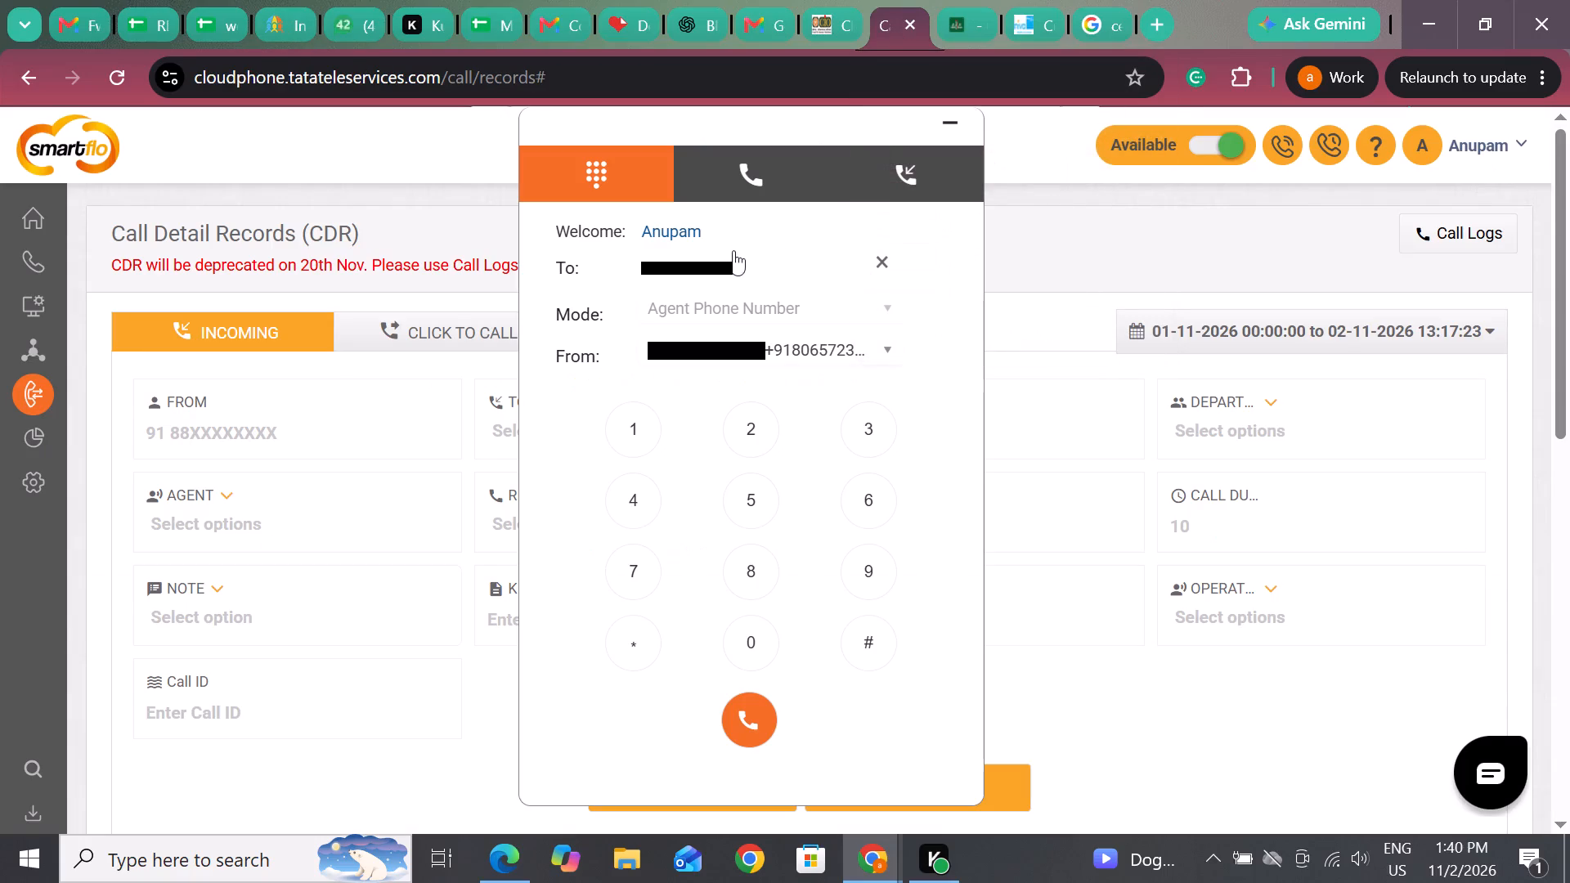
ctrl+double_click(735, 278)
key(ctrl+v)
click(751, 701)
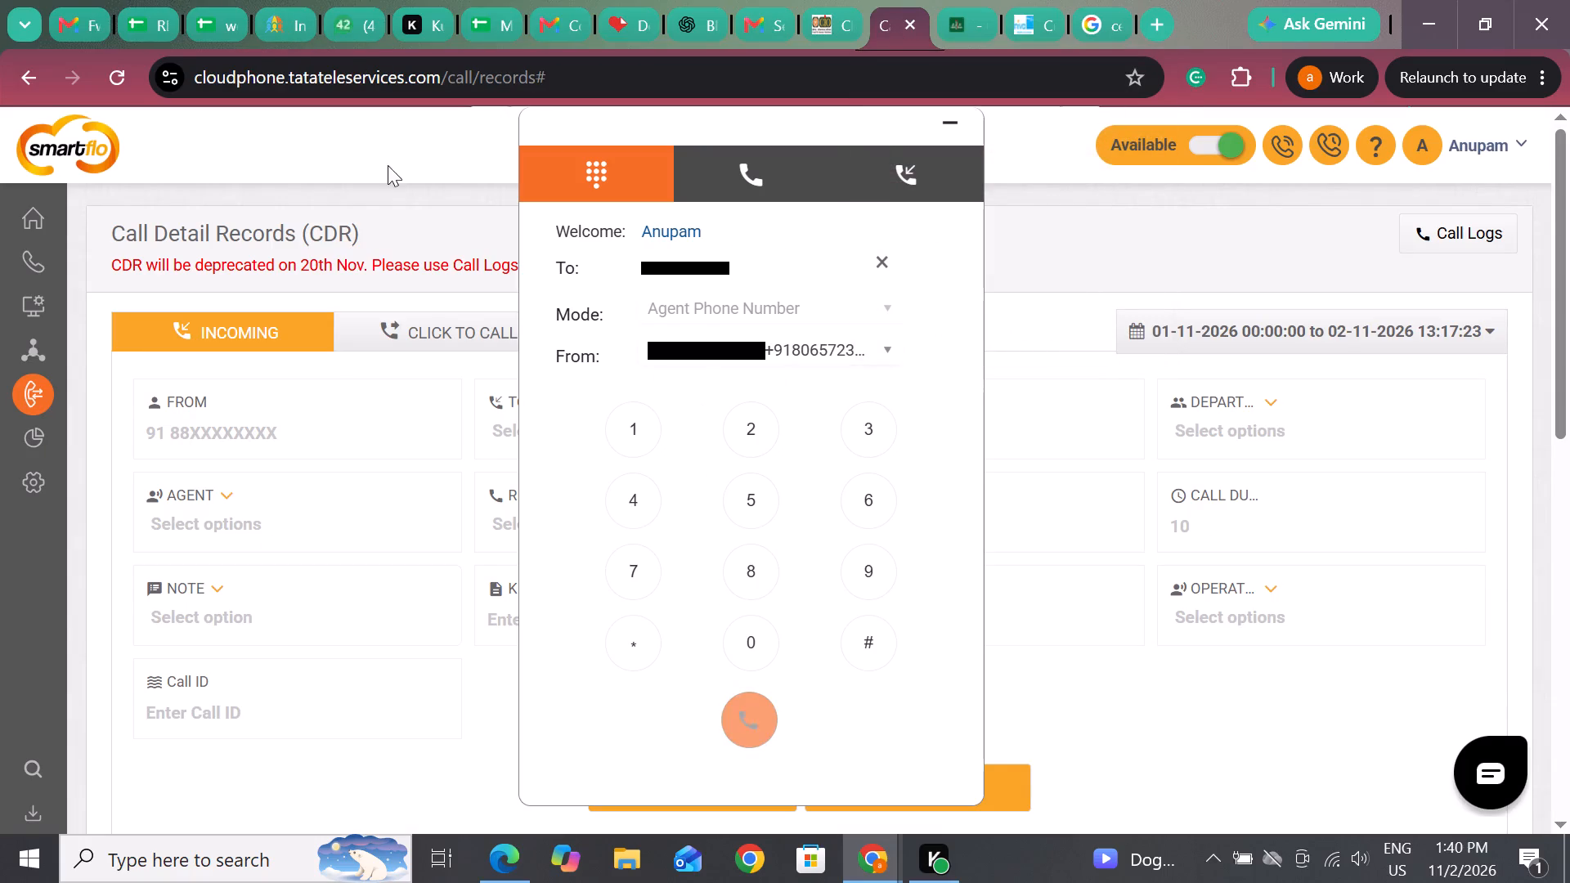
Return to the Insurance Samadhan portal and review the customer's complaint row across its policy, contact, status and insurer columns.
scroll(219, 0, up, 5)
click(274, 36)
scroll(450, 533, right, 1)
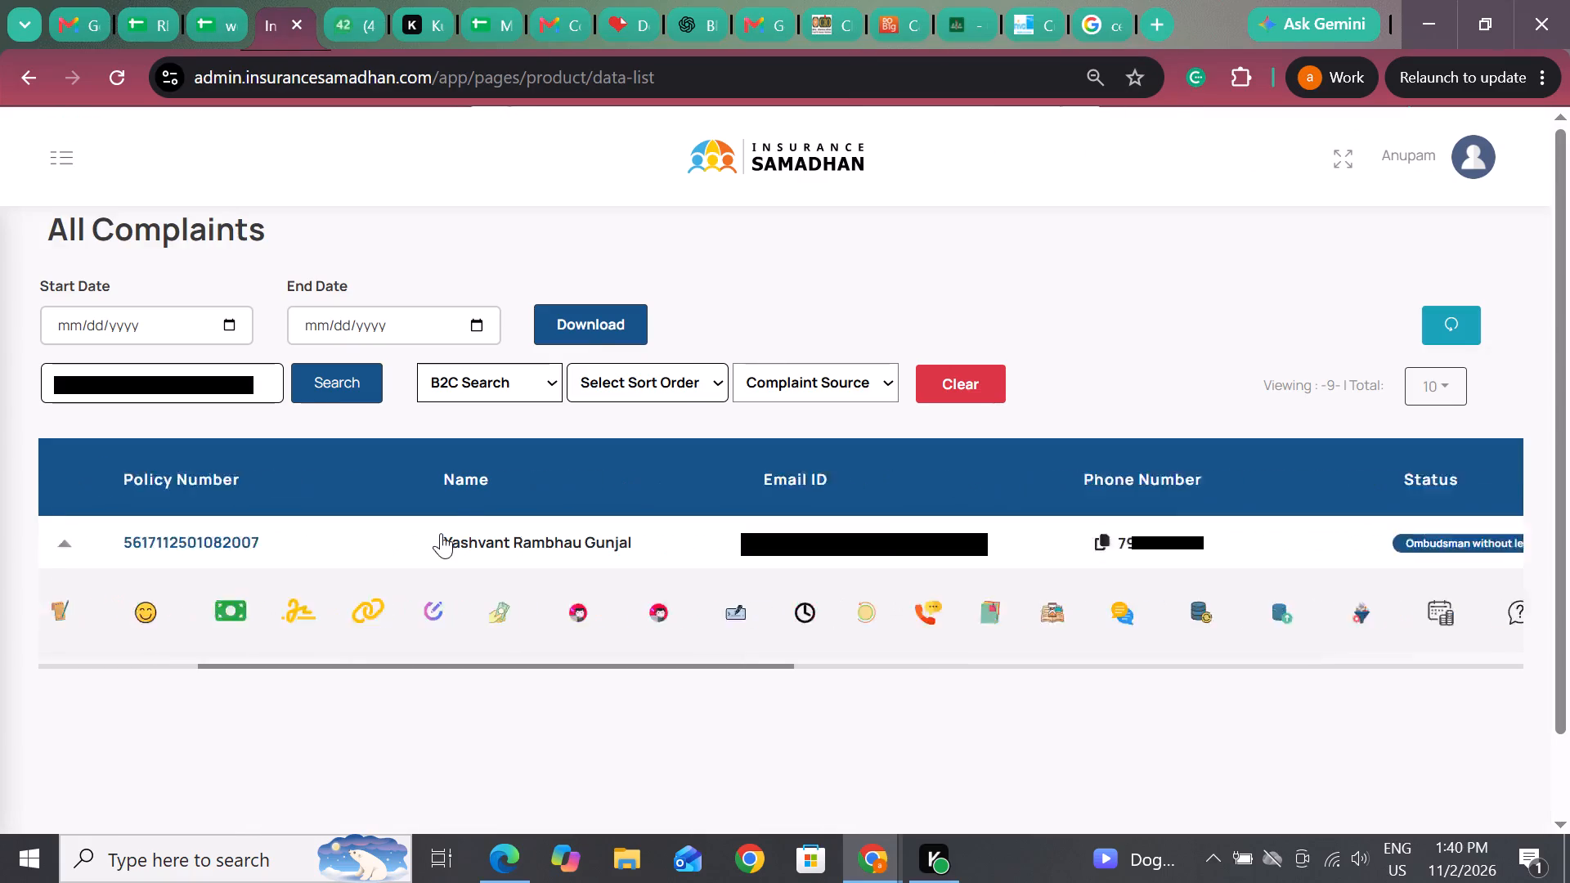
scroll(441, 533, right, 1)
click(201, 544)
scroll(414, 542, left, 1)
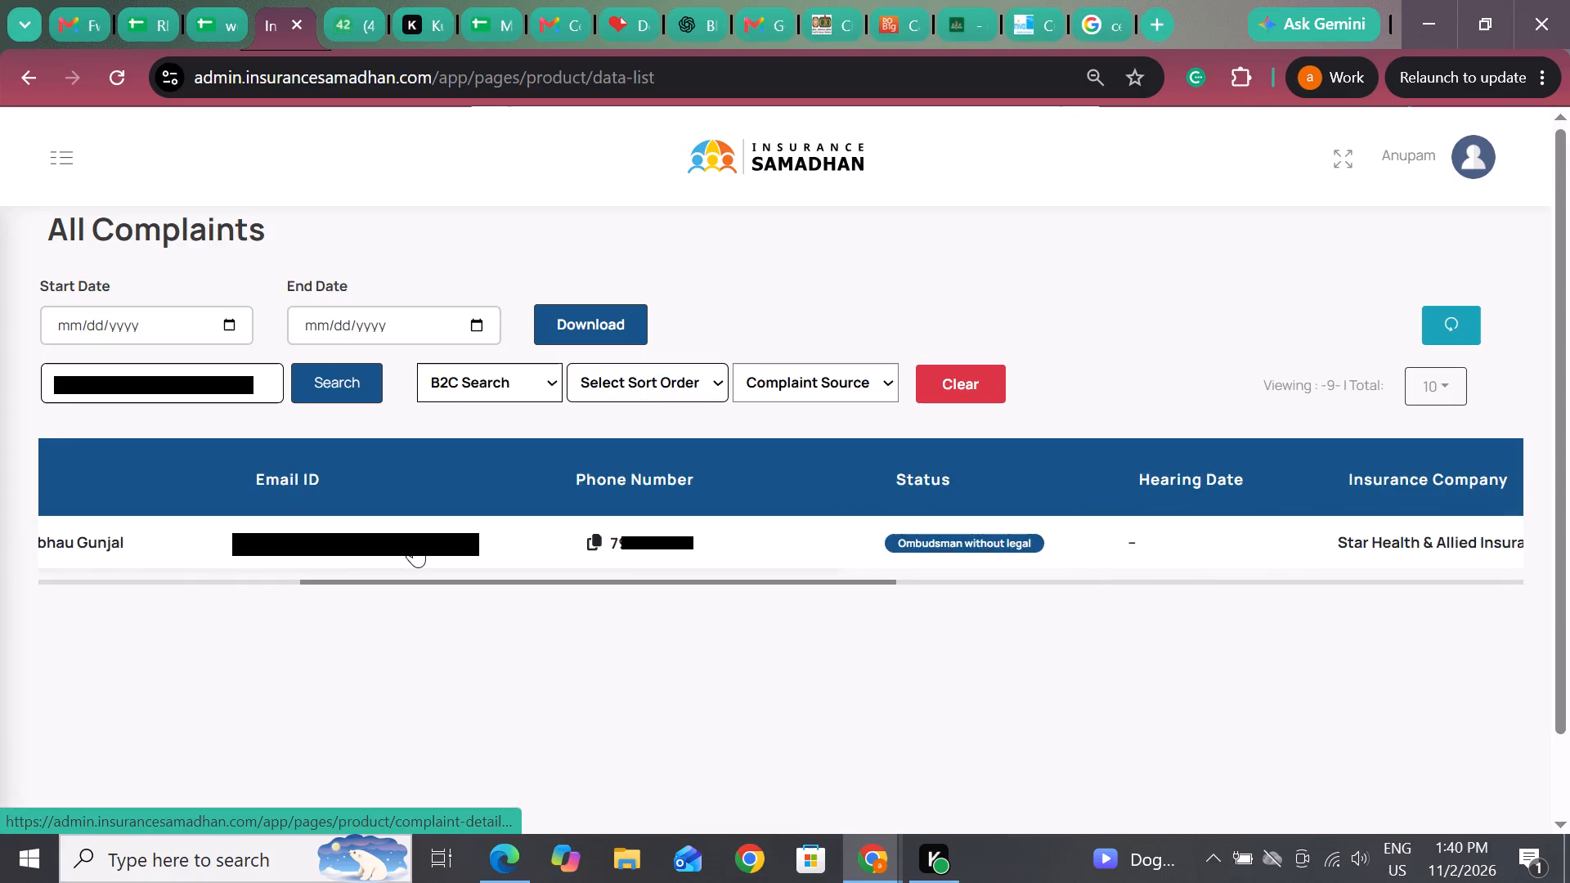
scroll(414, 542, left, 3)
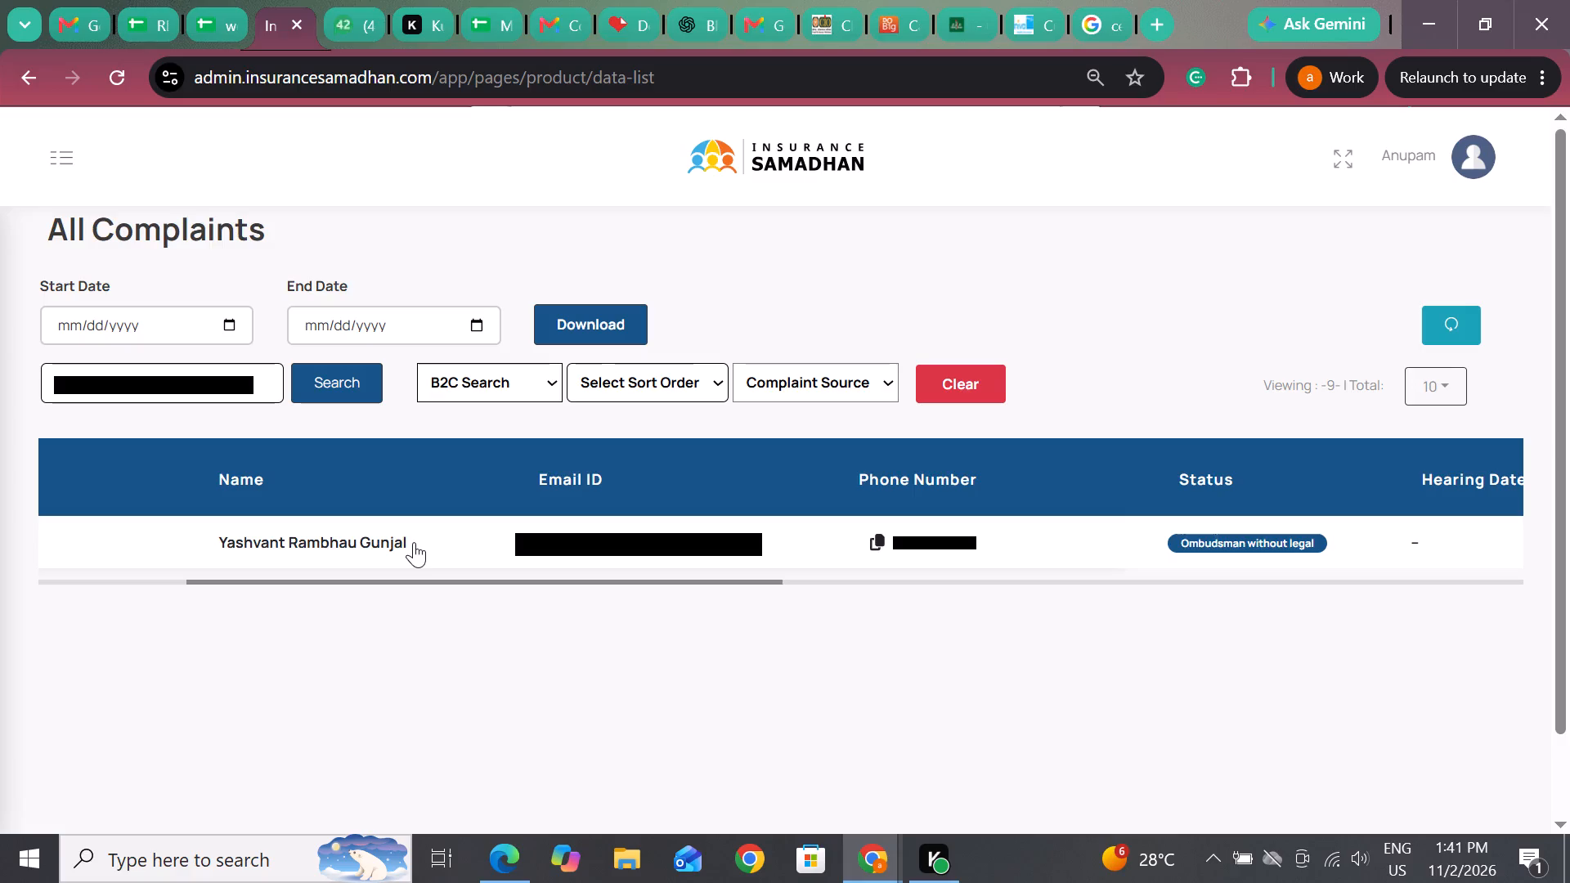
scroll(316, 513, right, 1)
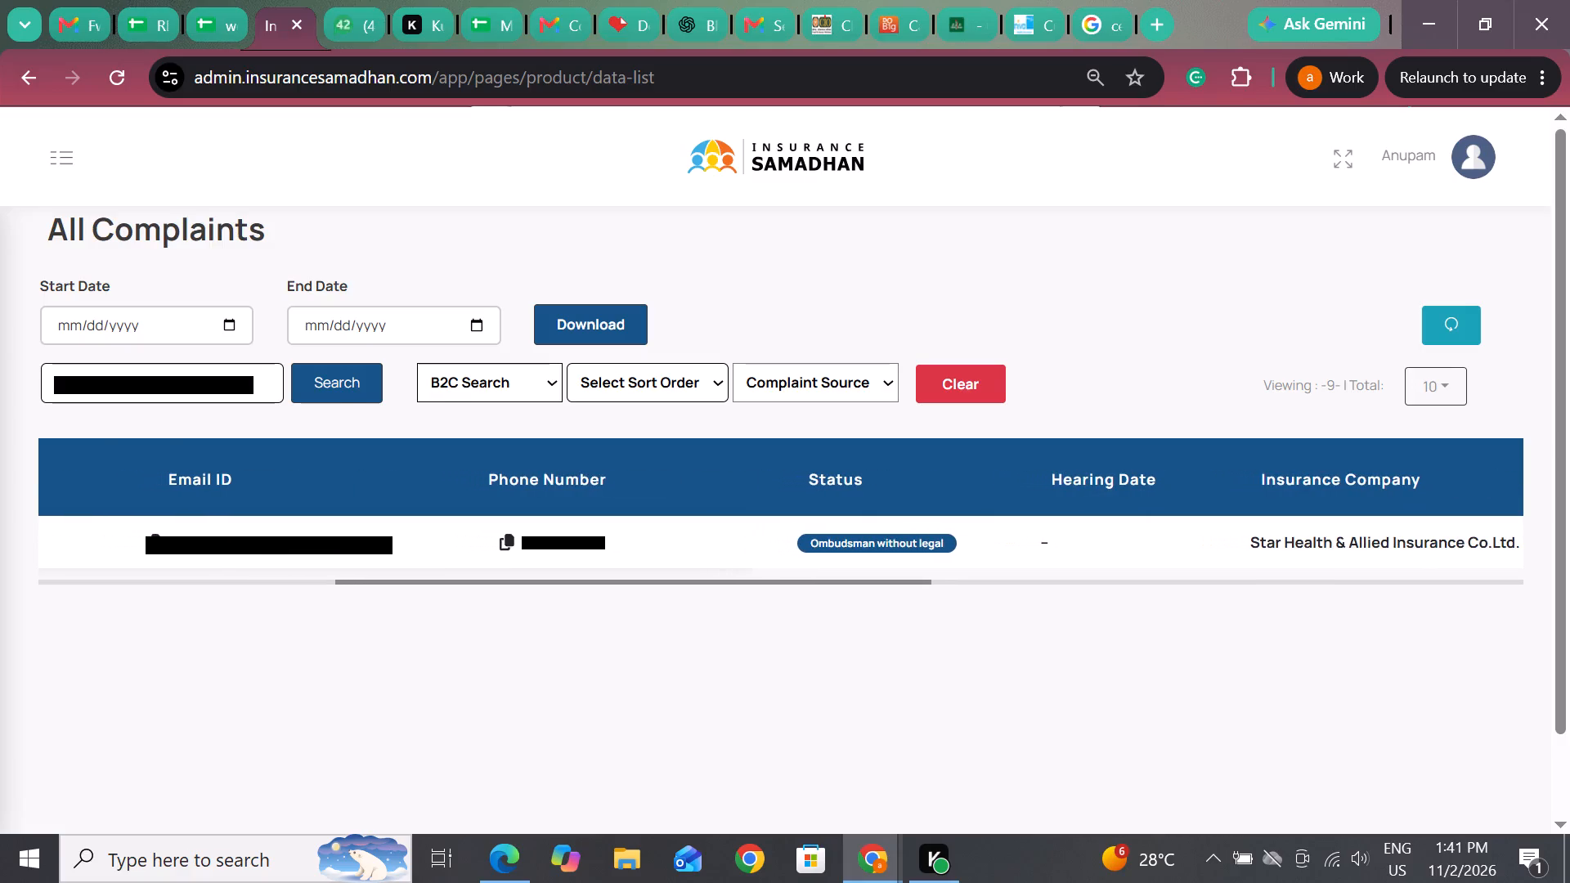
scroll(316, 513, right, 1)
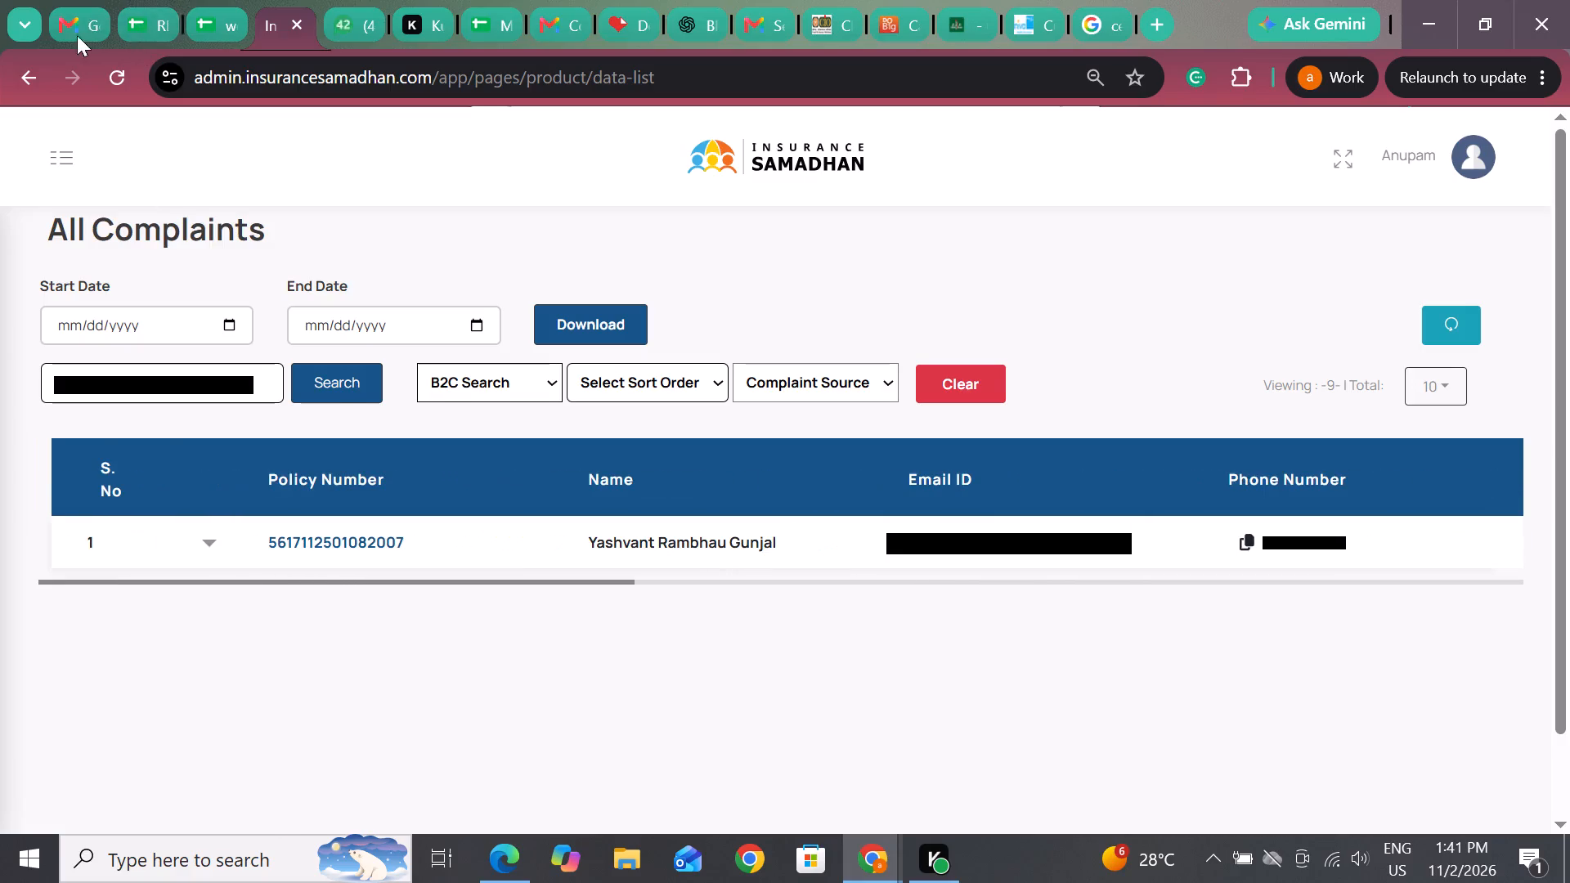
Start a reply to the forwarded Form 6A email in Gmail.
click(77, 35)
scroll(529, 259, down, 1)
scroll(559, 334, down, 12)
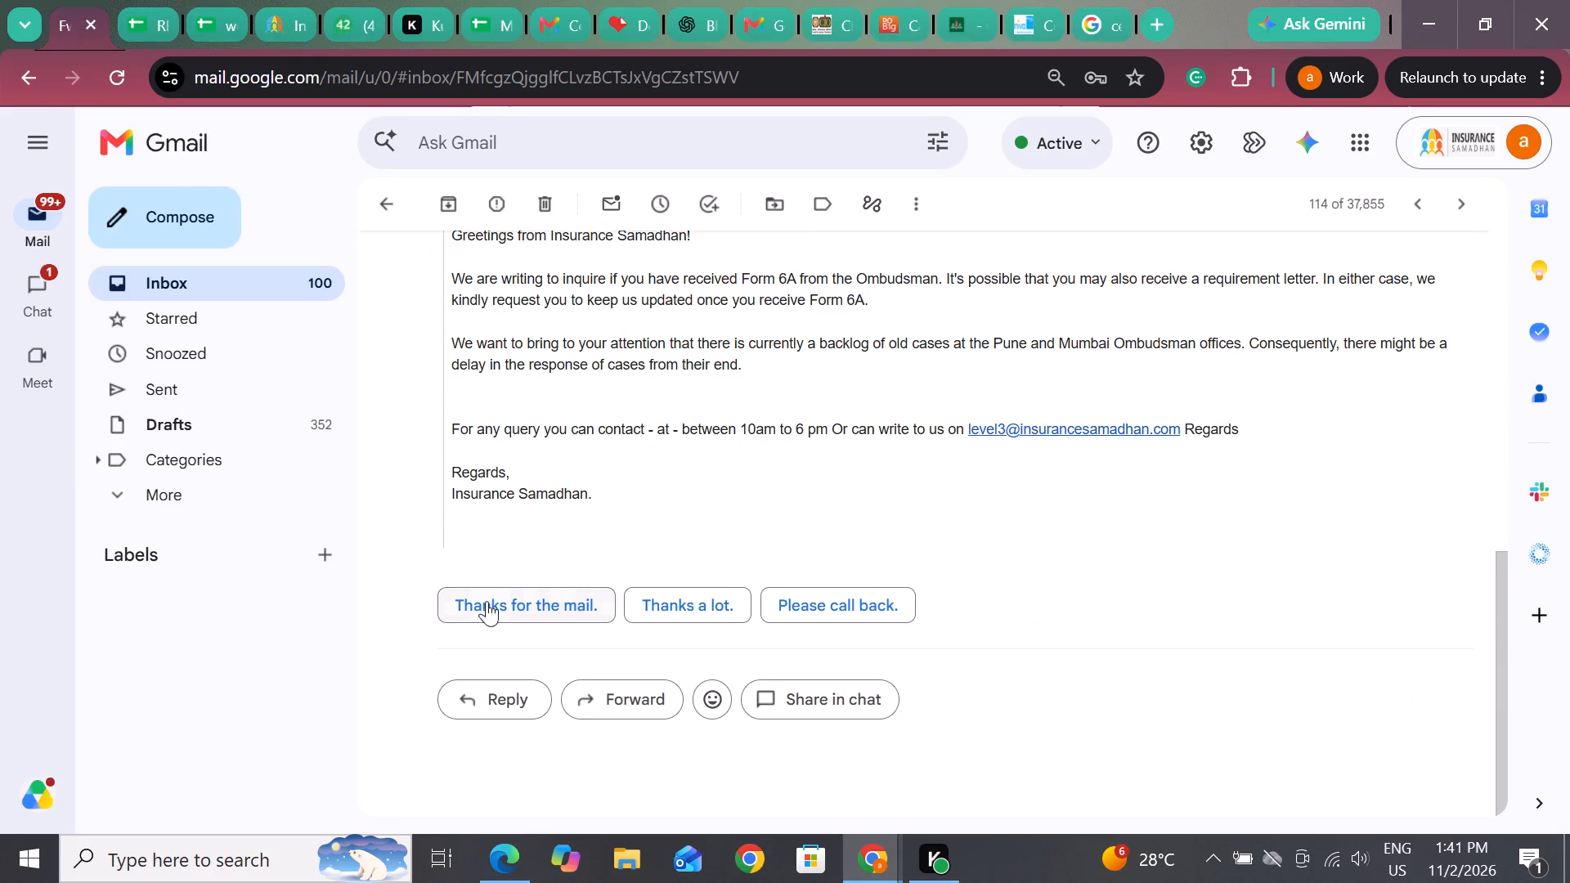
click(512, 696)
Open the customer's complaint details in the portal and choose Single for the reminder mail type in Other Actions.
click(291, 30)
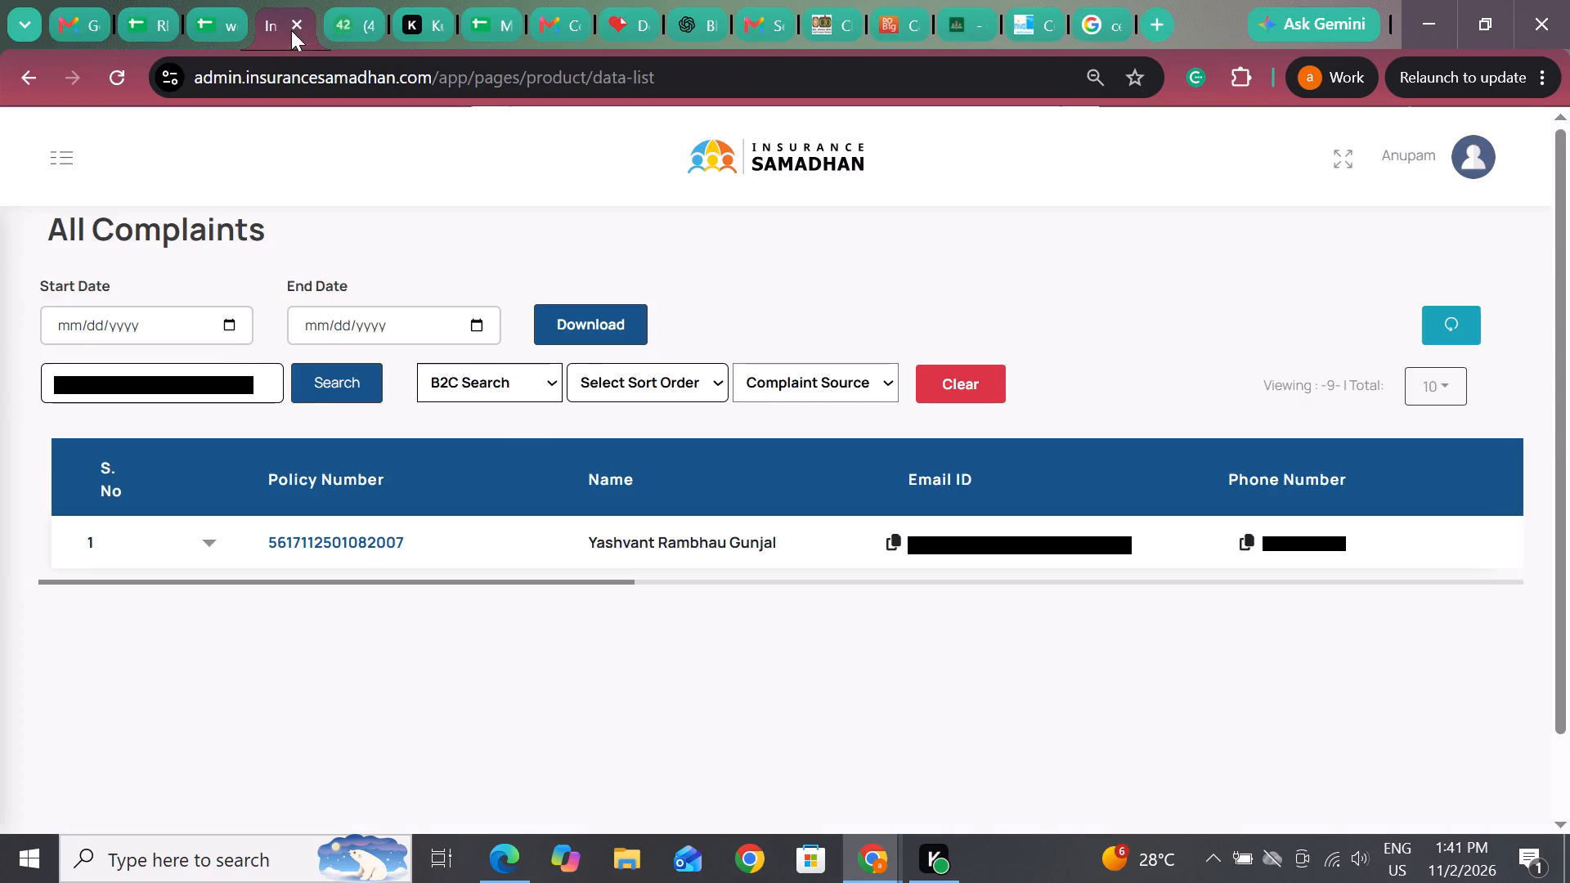
click(391, 546)
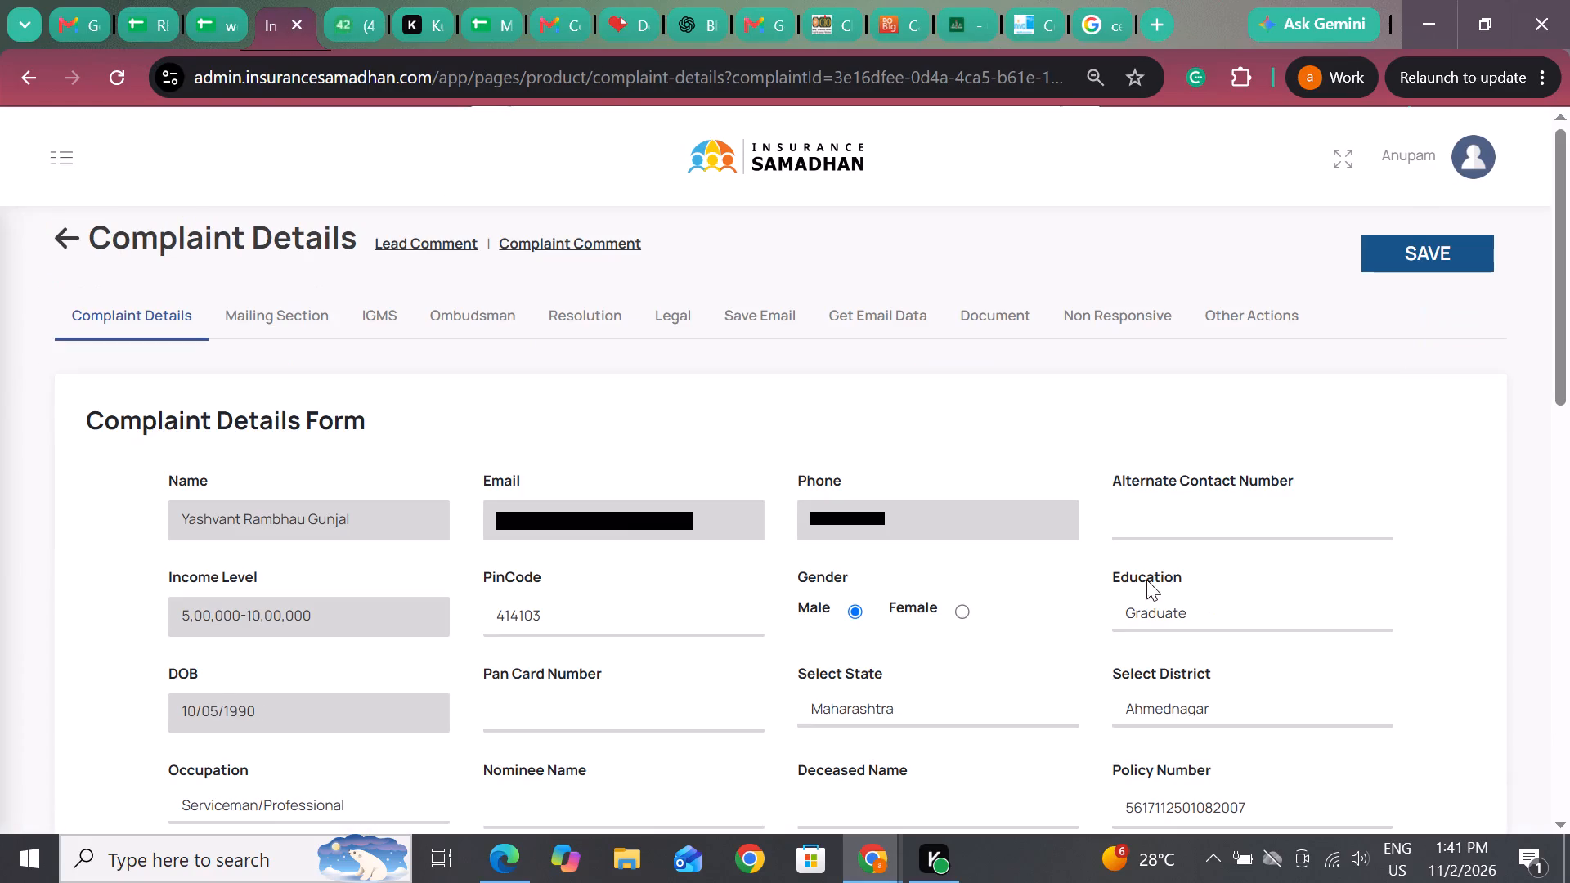
click(1208, 315)
scroll(361, 333, down, 4)
scroll(181, 349, down, 3)
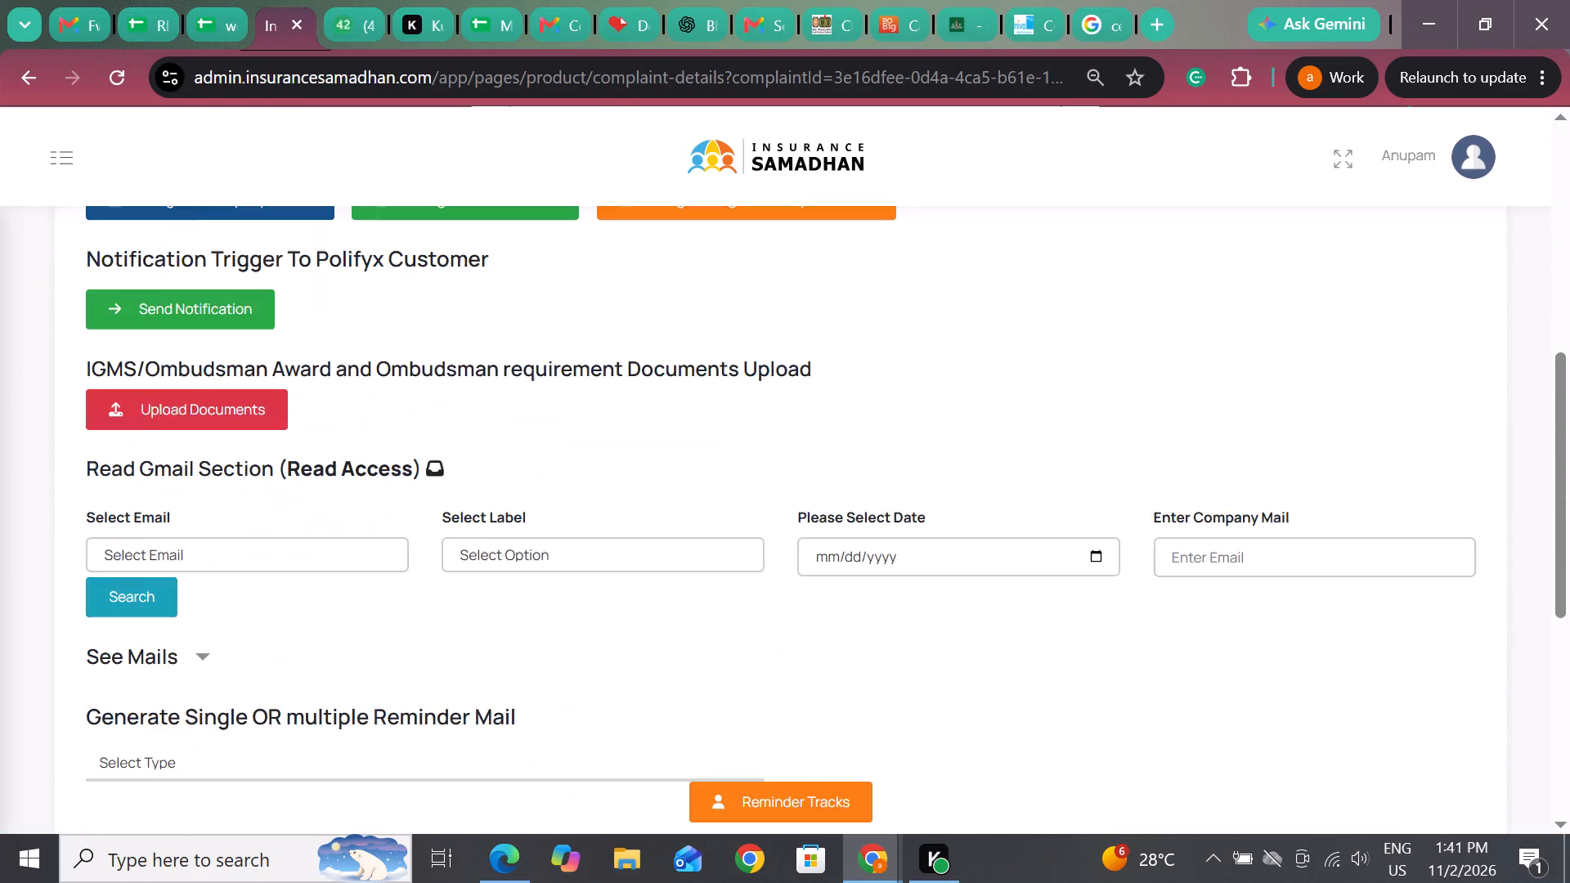
scroll(173, 429, down, 4)
click(132, 276)
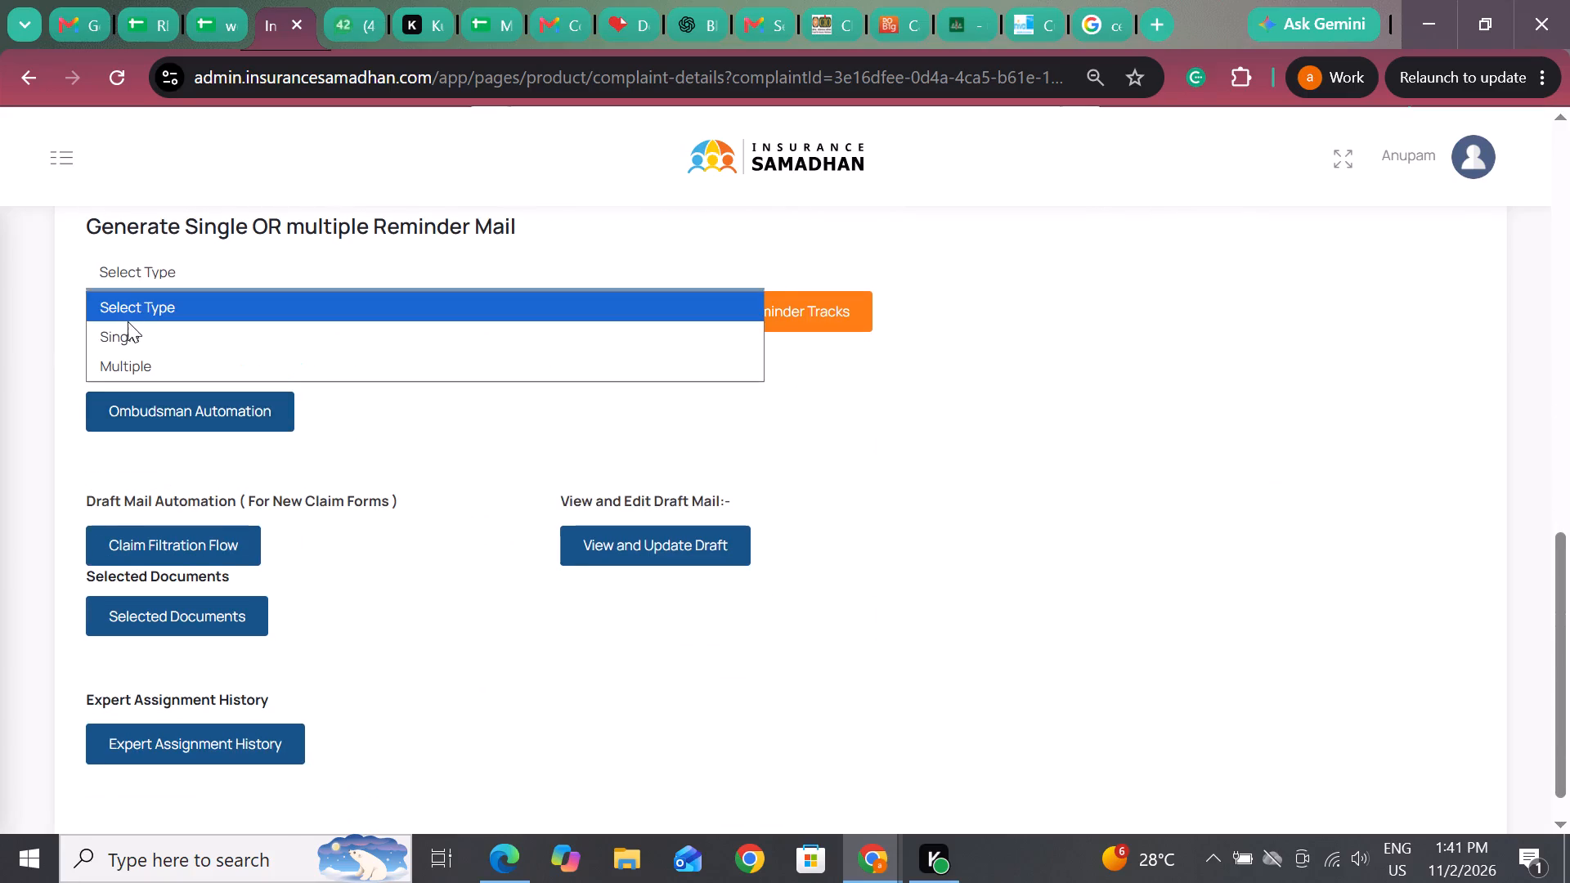
click(128, 331)
Send the Form 6A reminder mail to the Pune Ombudsman for the customer's Star Health complaint.
scroll(339, 458, down, 2)
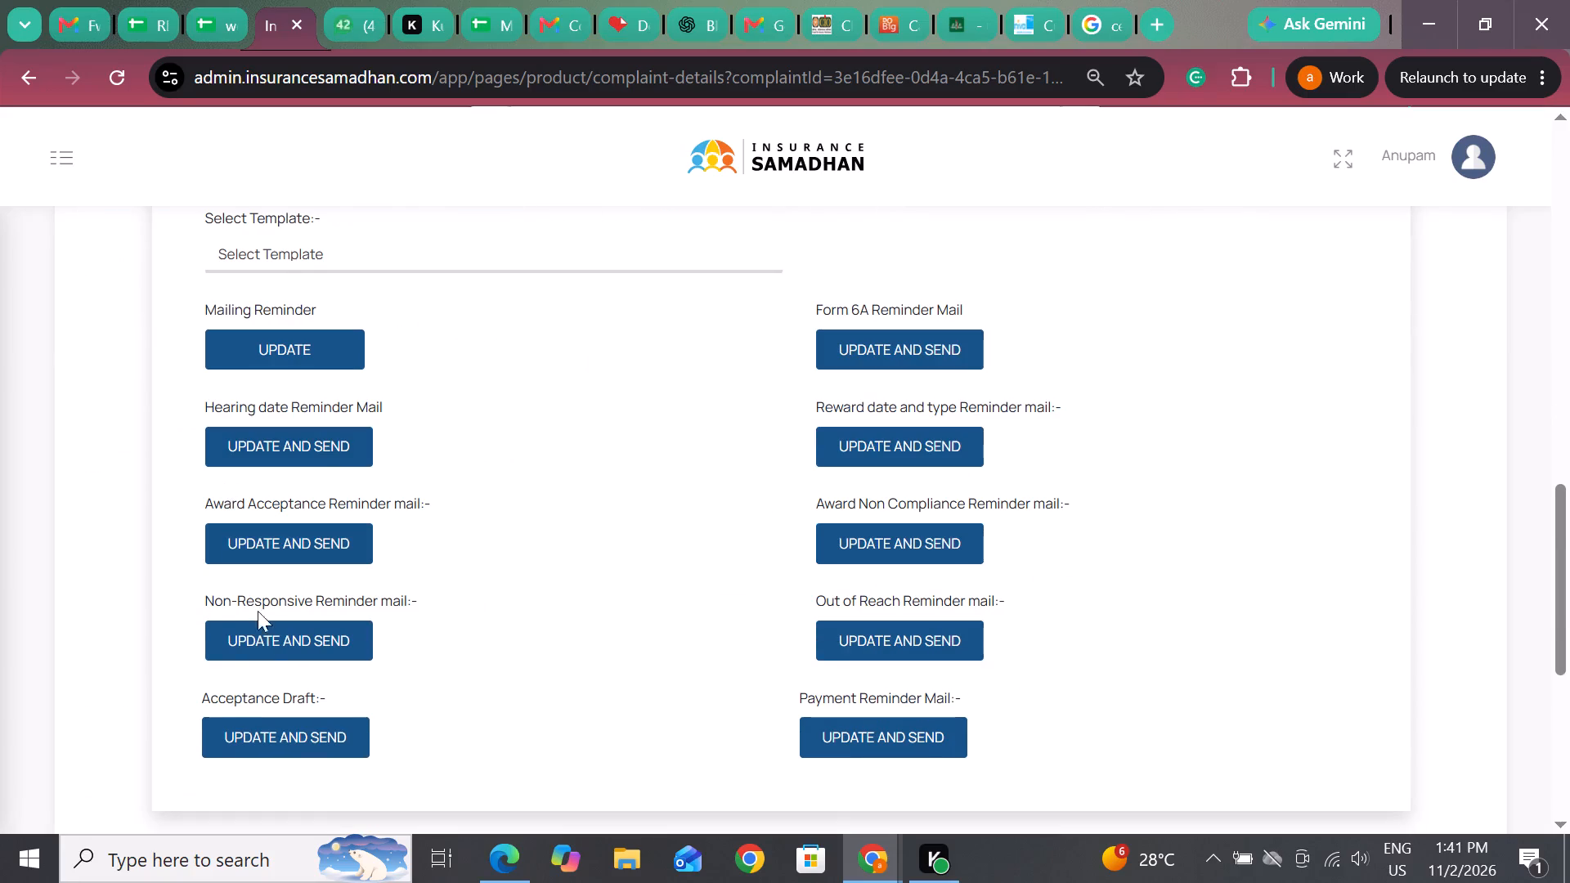
click(260, 638)
click(537, 212)
click(956, 359)
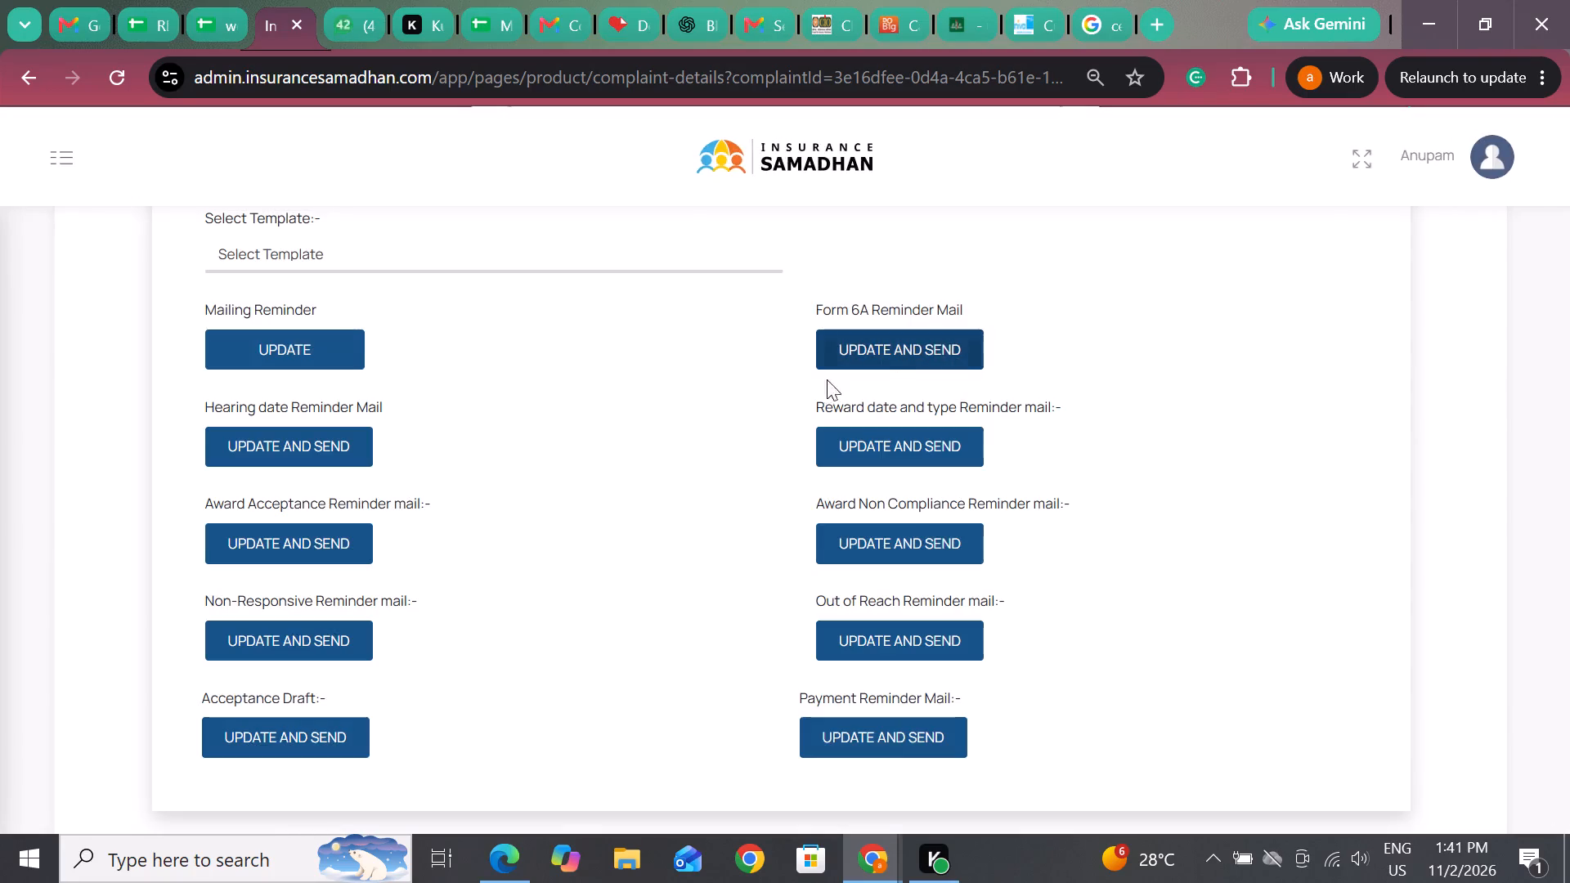
scroll(685, 571, down, 11)
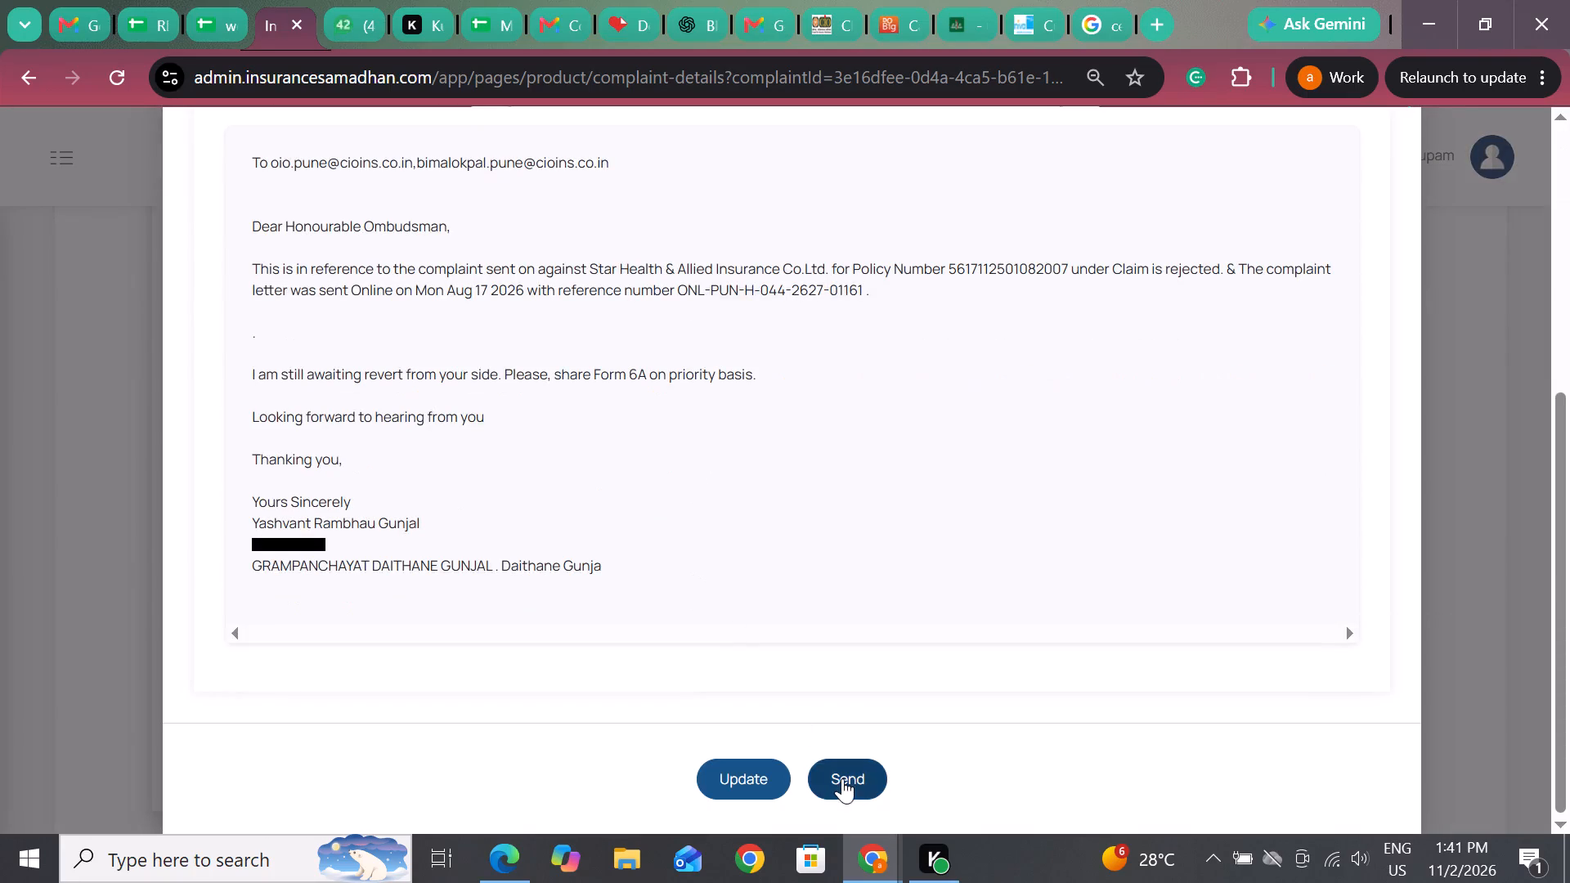
click(842, 779)
click(858, 217)
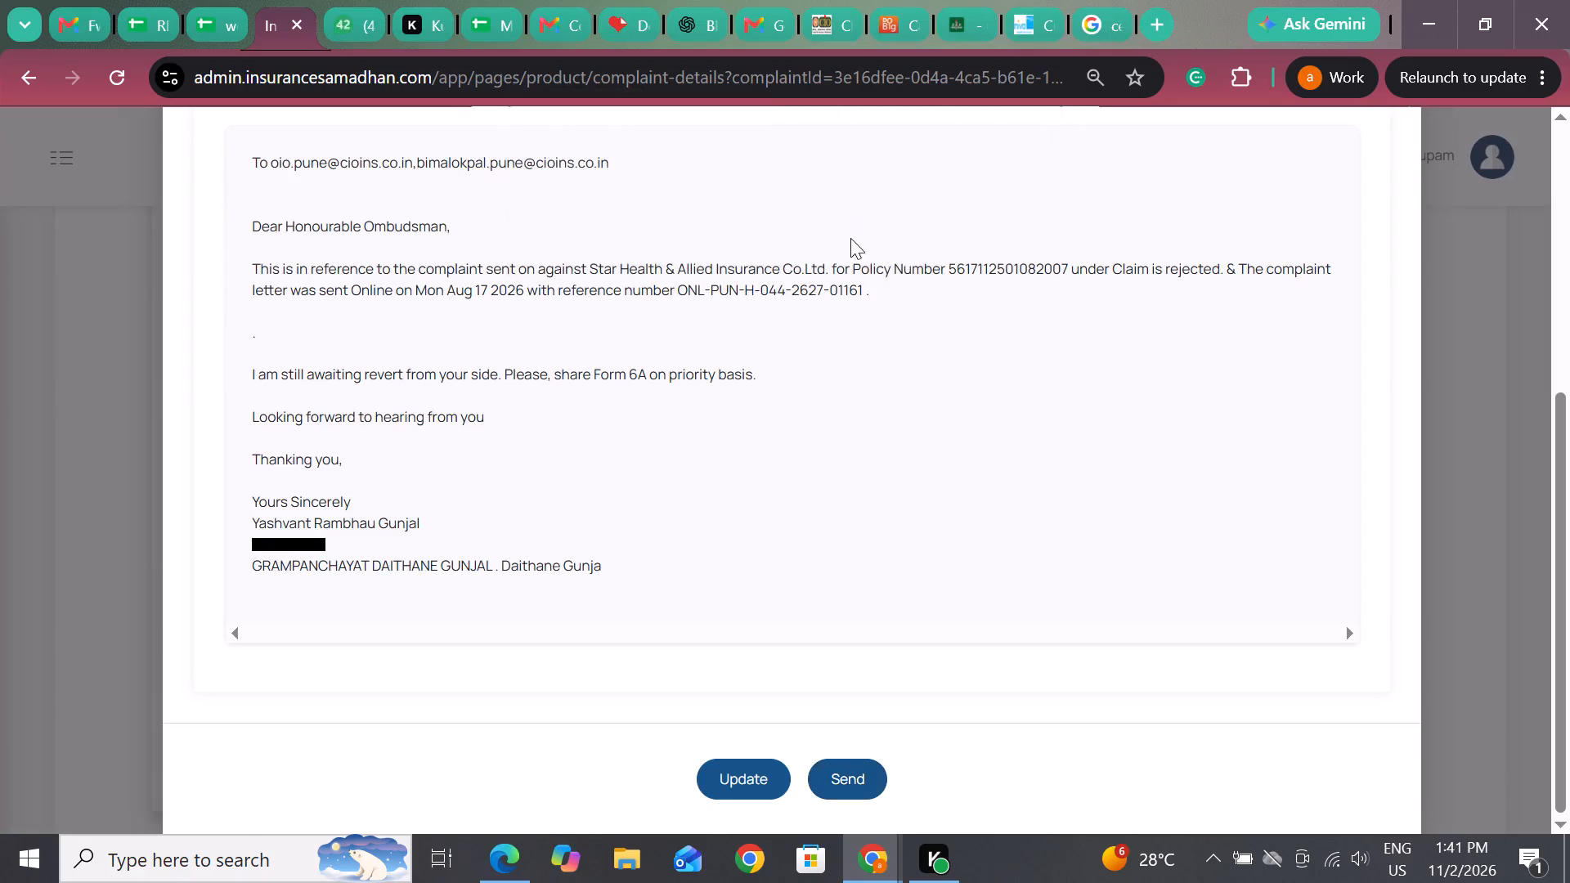
Add and save the complaint comment "reminder shared" in the communication log.
scroll(700, 499, up, 8)
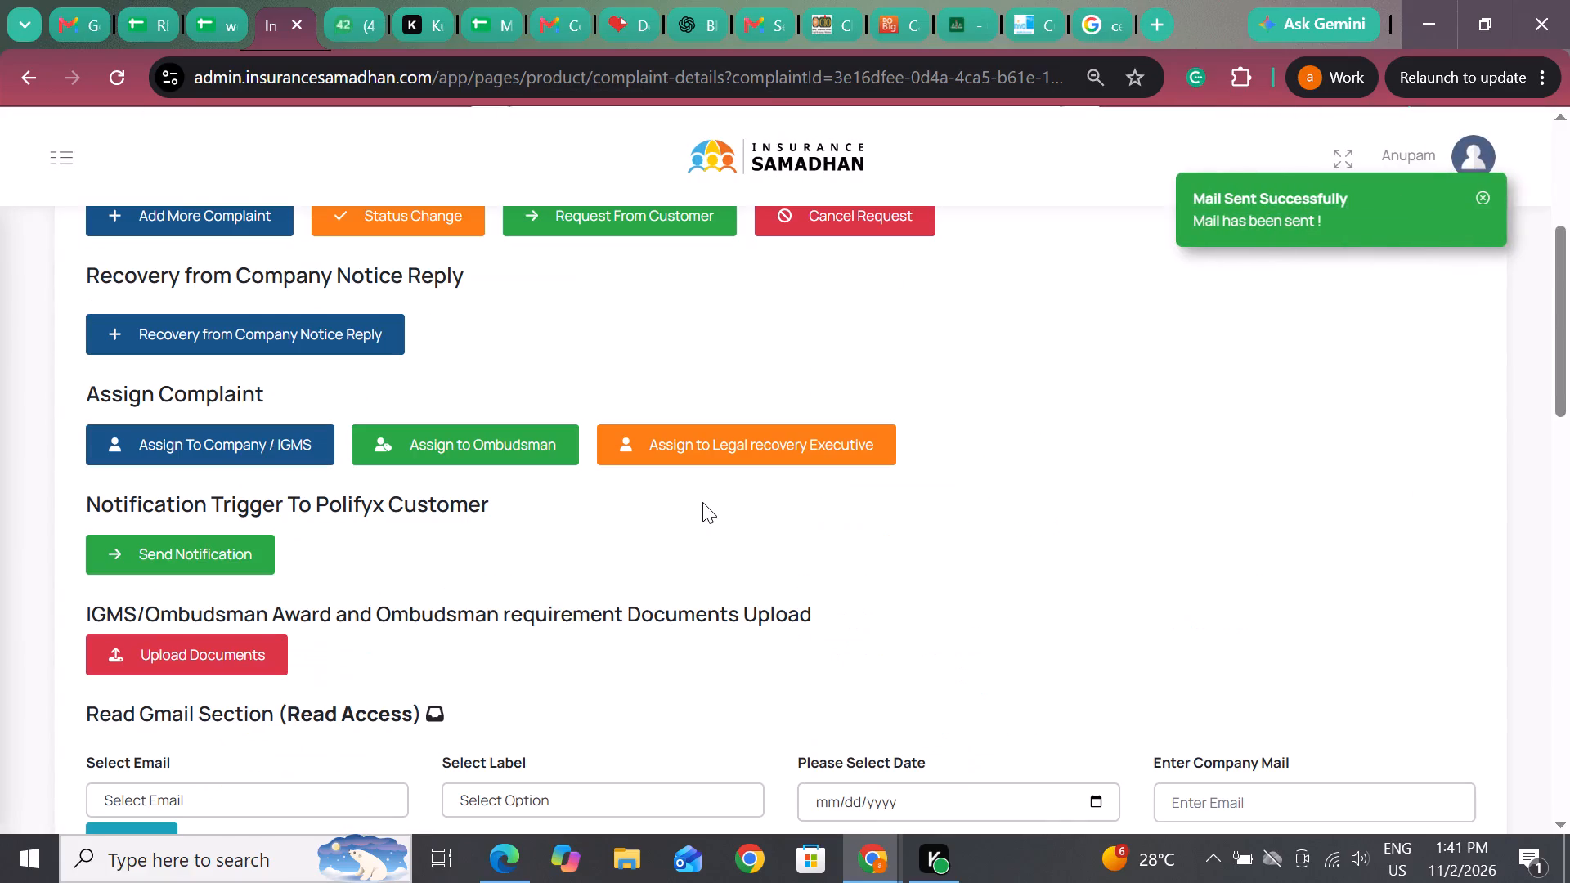
scroll(682, 520, up, 14)
click(578, 240)
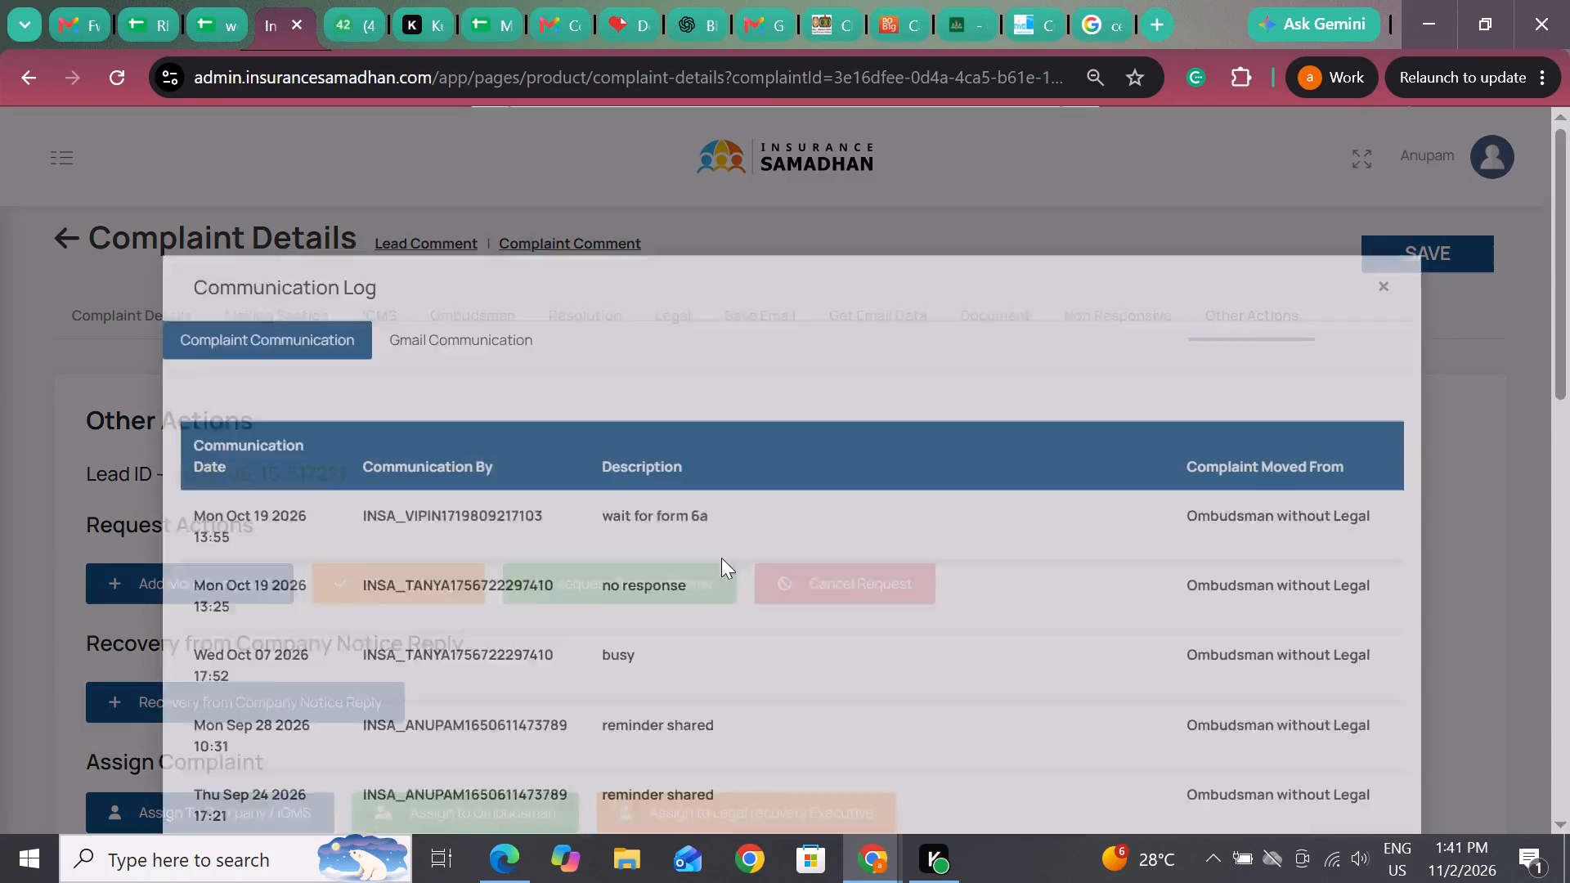
scroll(740, 622, down, 8)
click(868, 774)
click(723, 586)
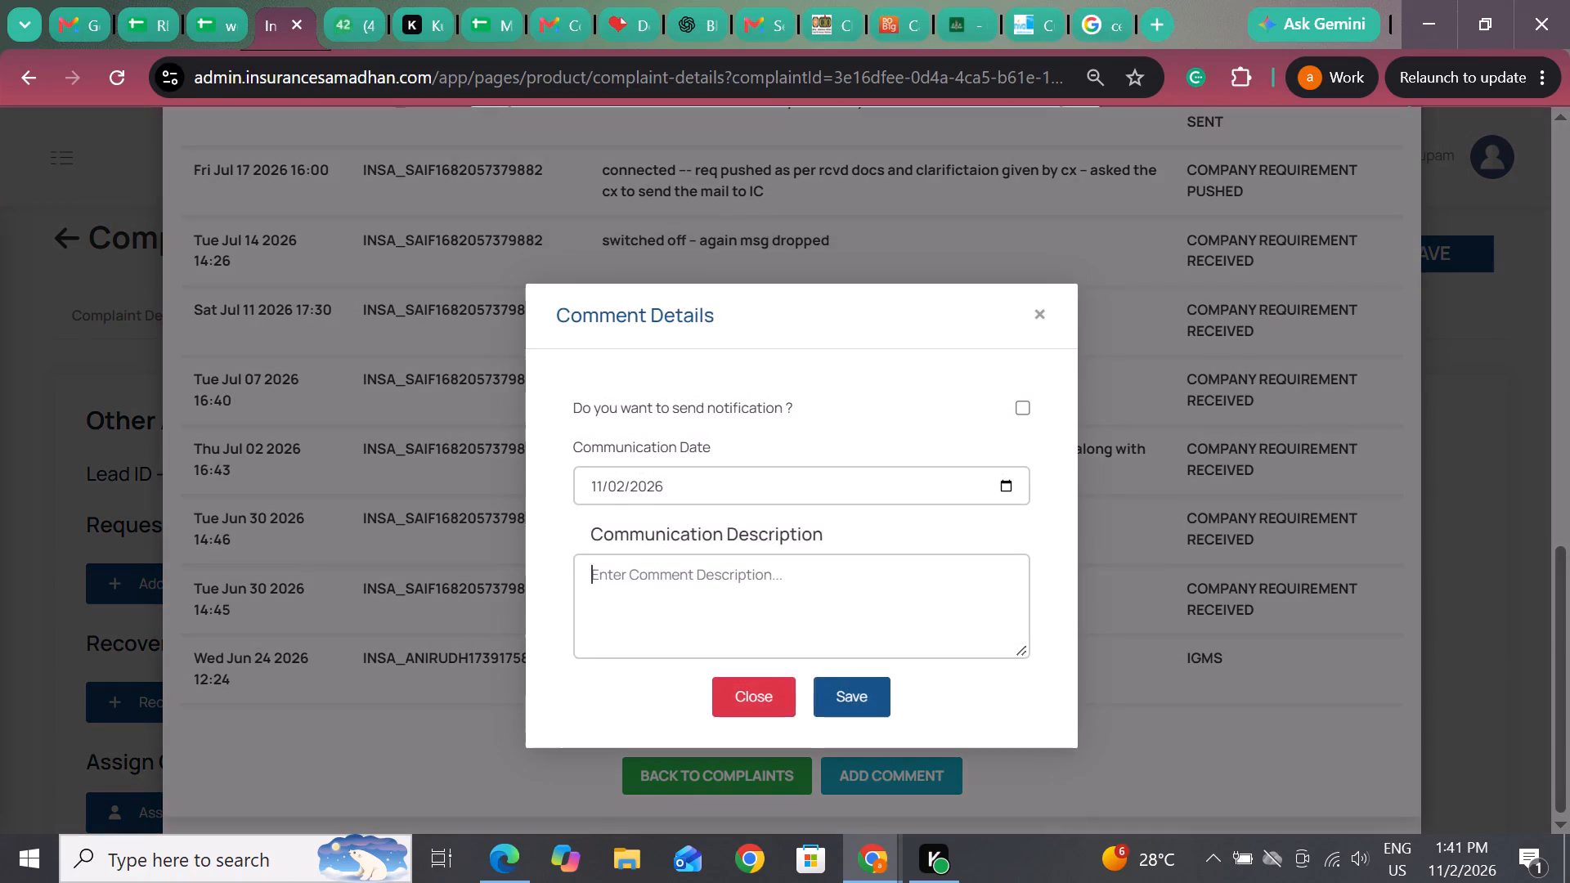
text(re)
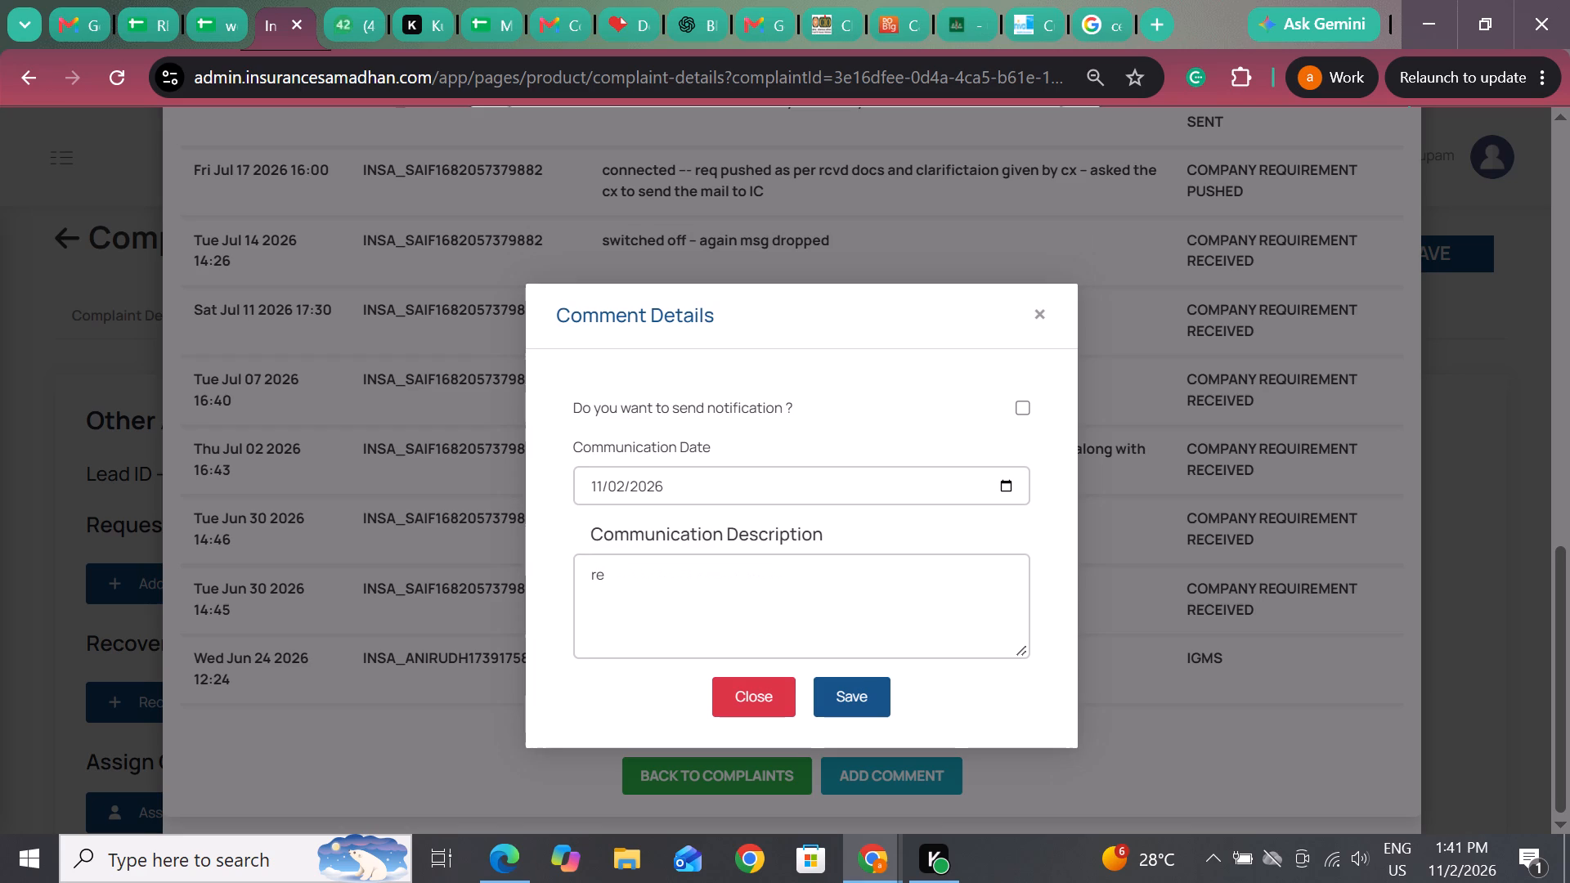
text(minder shared)
key(Tab)
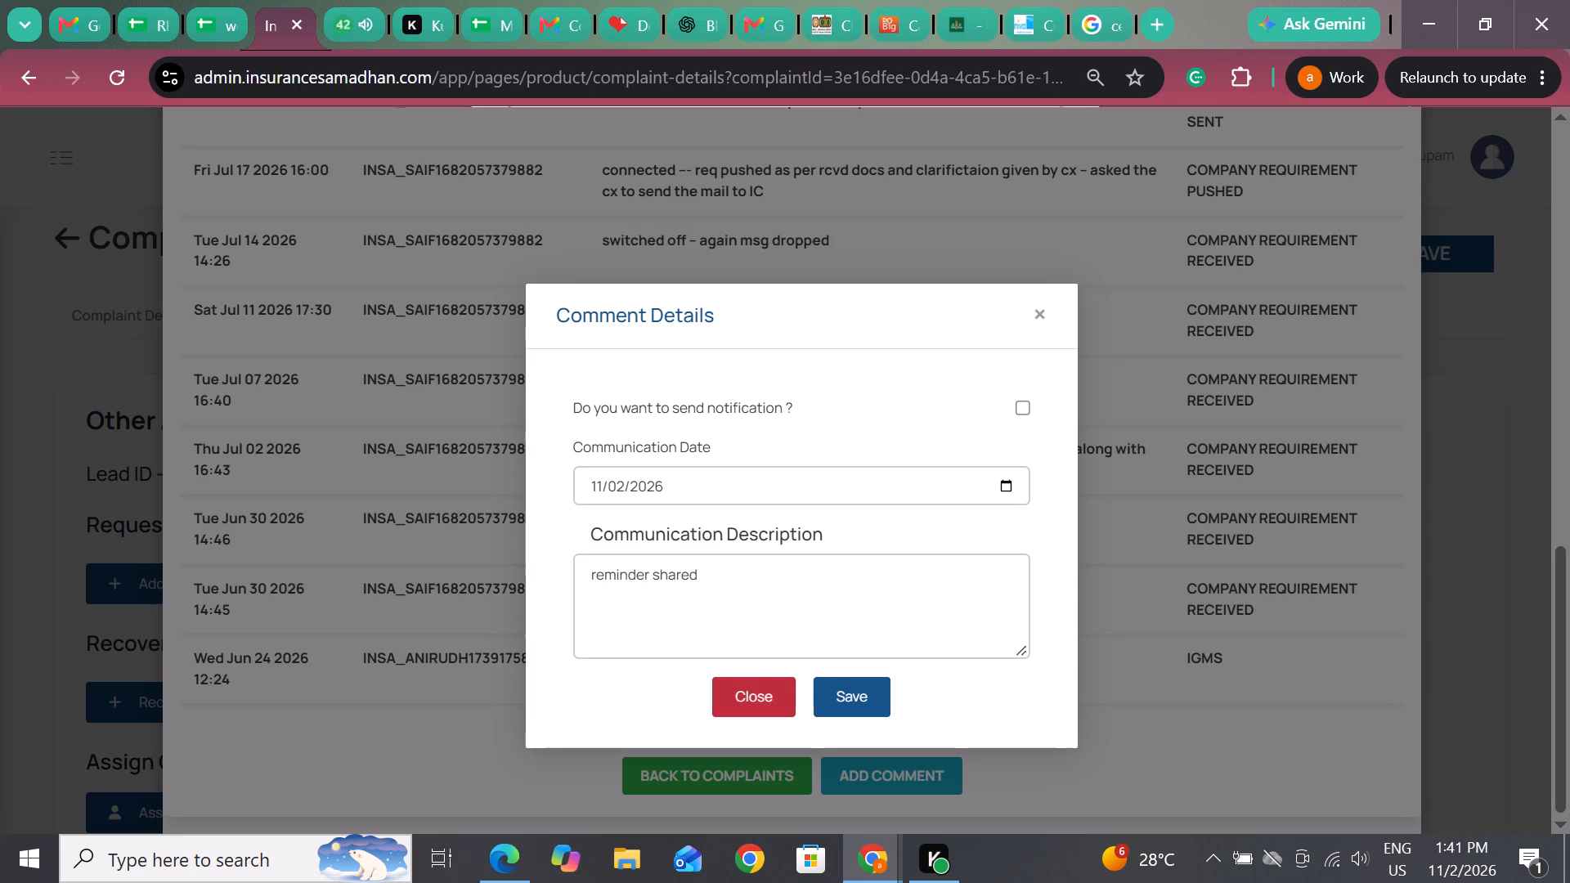
key(Tab)
key(Return)
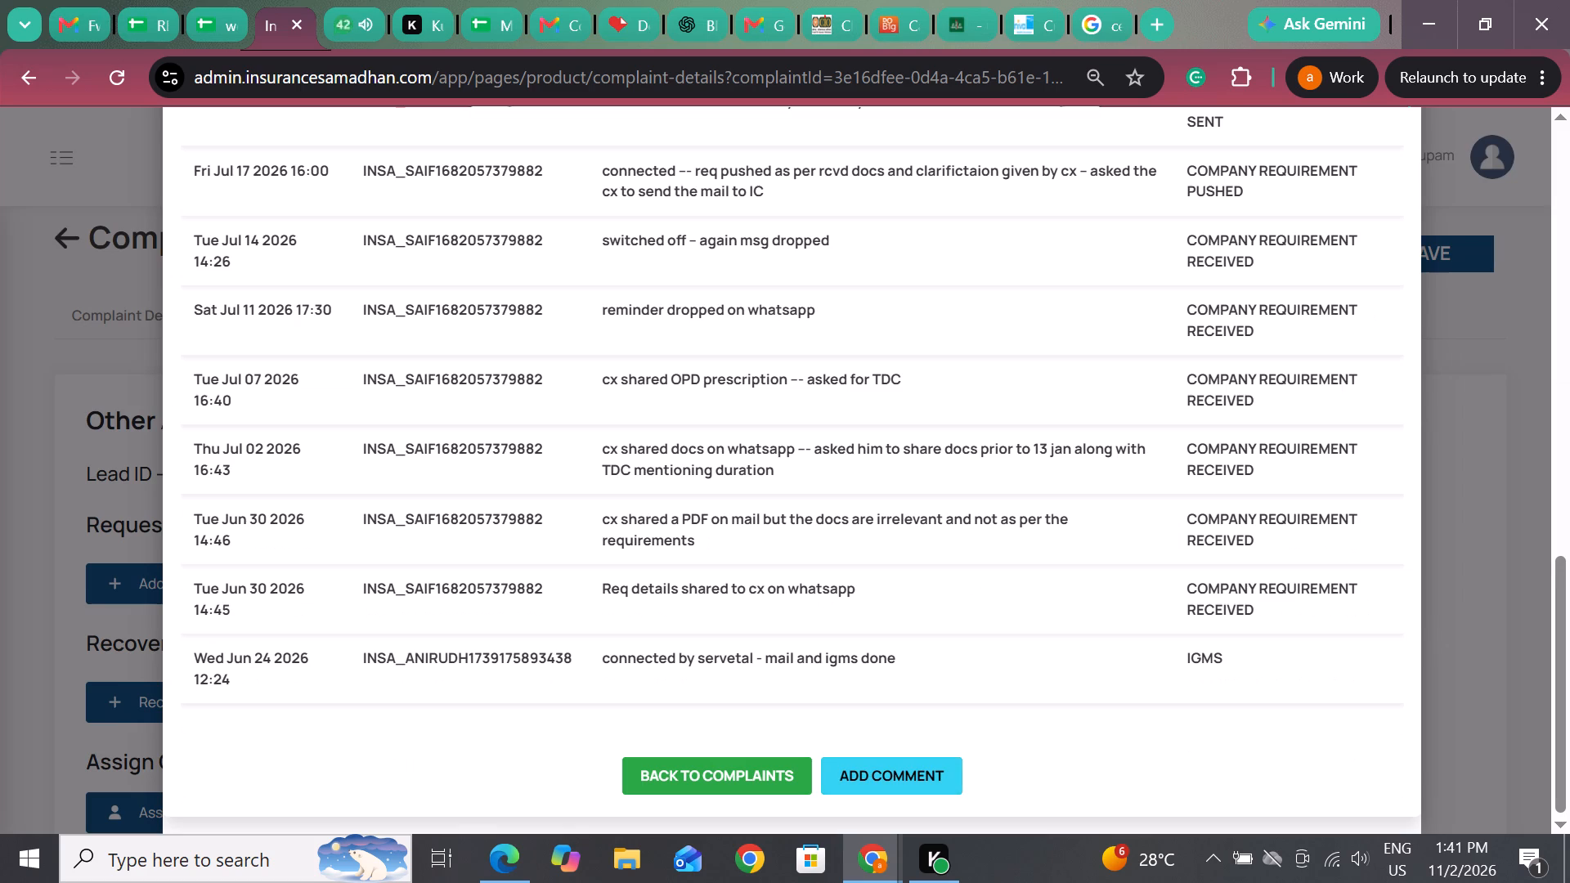